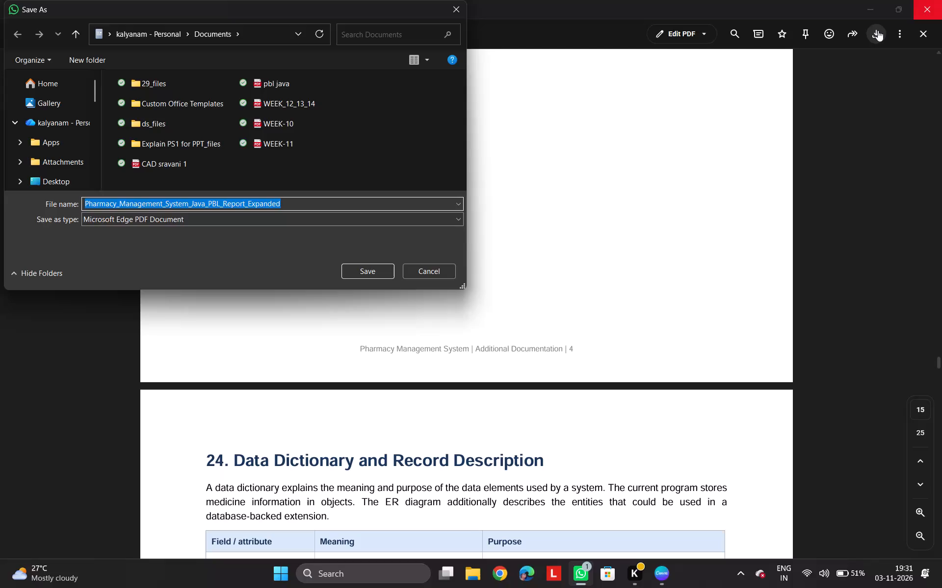
Replace the suggested file name of the Pharmacy Management System report PDF with "java pbl 3" for saving in Documents.
{"action": "key", "text": "BackSpace"}
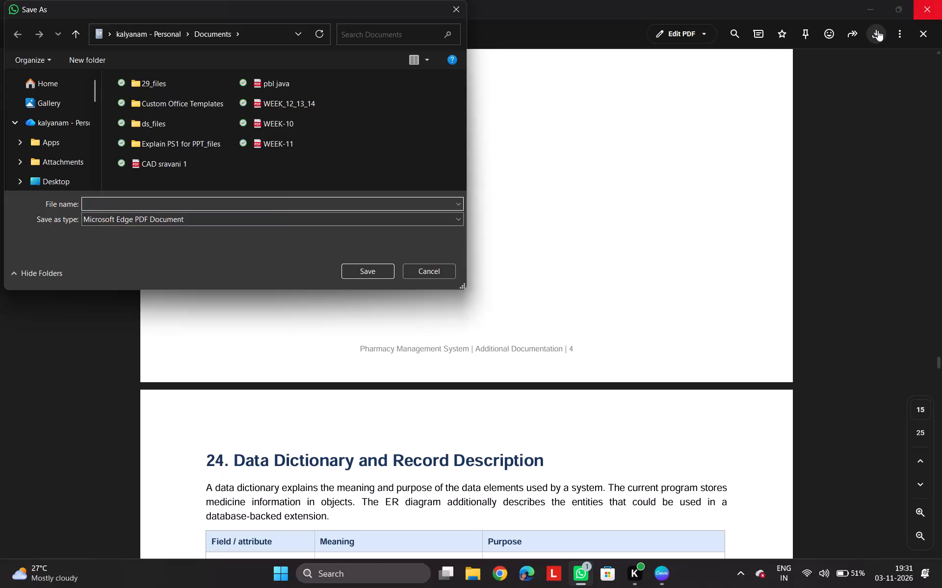
{"action": "type", "text": "java"}
{"action": "key", "text": "space"}
{"action": "type", "text": "pbl"}
{"action": "key", "text": "space"}
{"action": "key", "text": "3"}
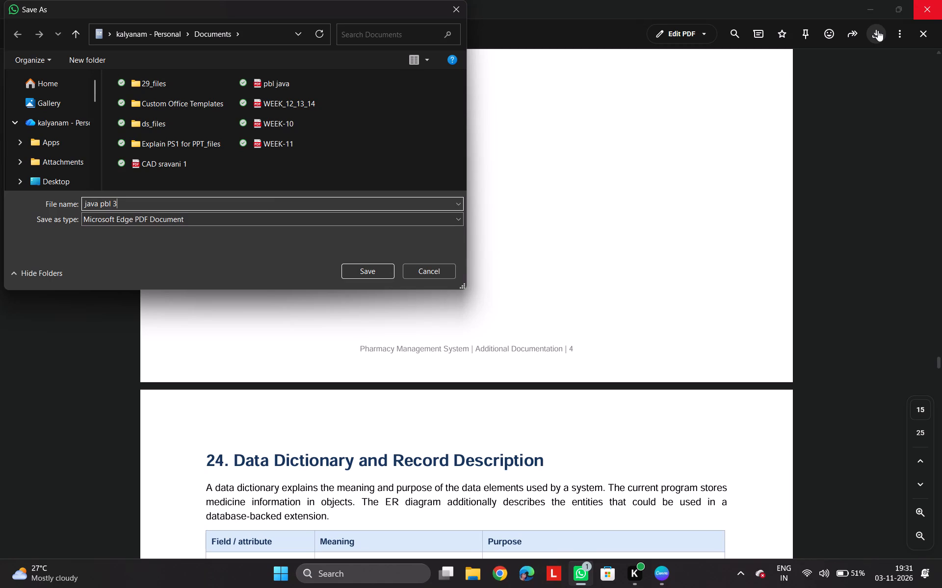
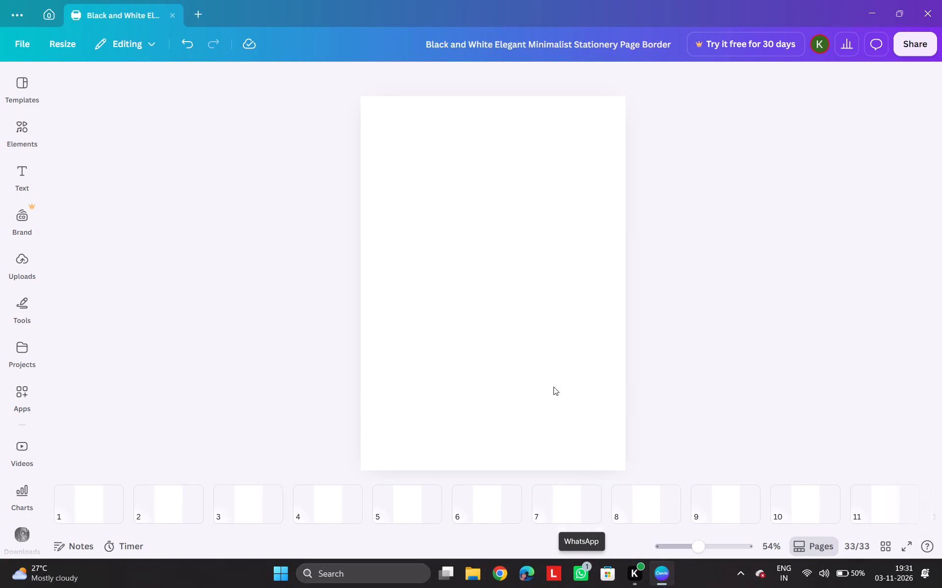
Open the saved "java pbl 3" PDF from the recent files in File Explorer.
{"action": "left_click", "coordinate": [476, 572]}
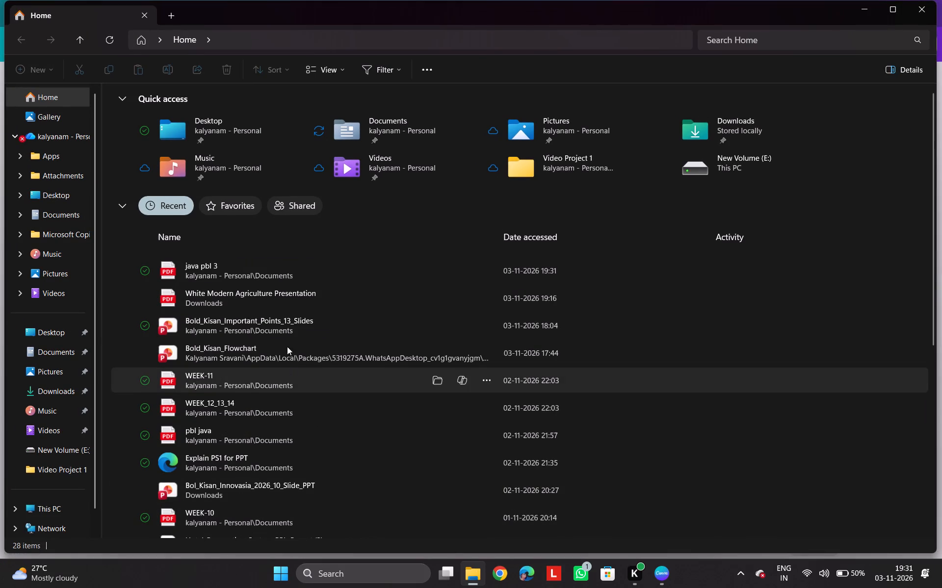
{"action": "double_click", "coordinate": [269, 267]}
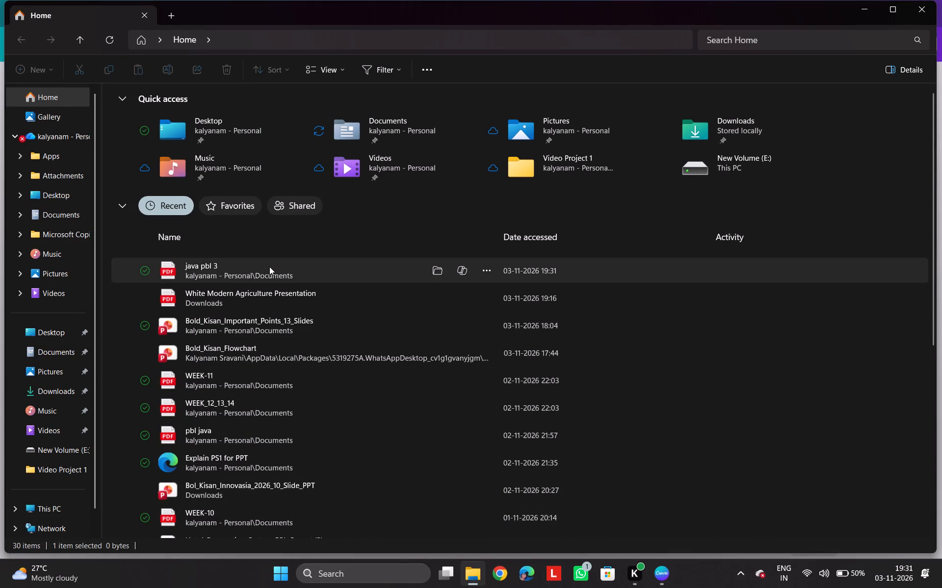
Look through the Pharmacy Management System report from the cover to the glossary and references on page 25.
{"action": "scroll", "coordinate": [403, 268], "scroll_direction": "down", "scroll_amount": 5}
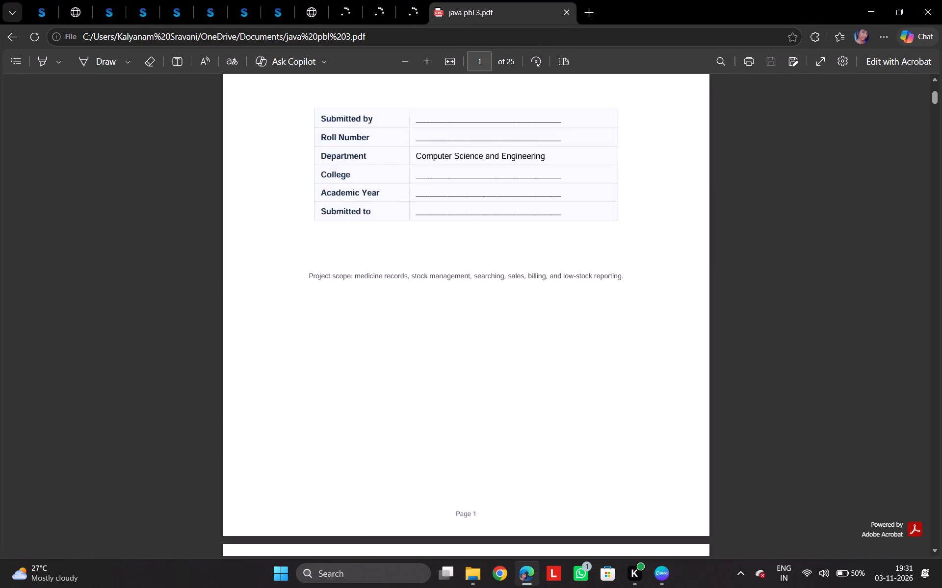
{"action": "scroll", "coordinate": [403, 268], "scroll_direction": "down", "scroll_amount": 6}
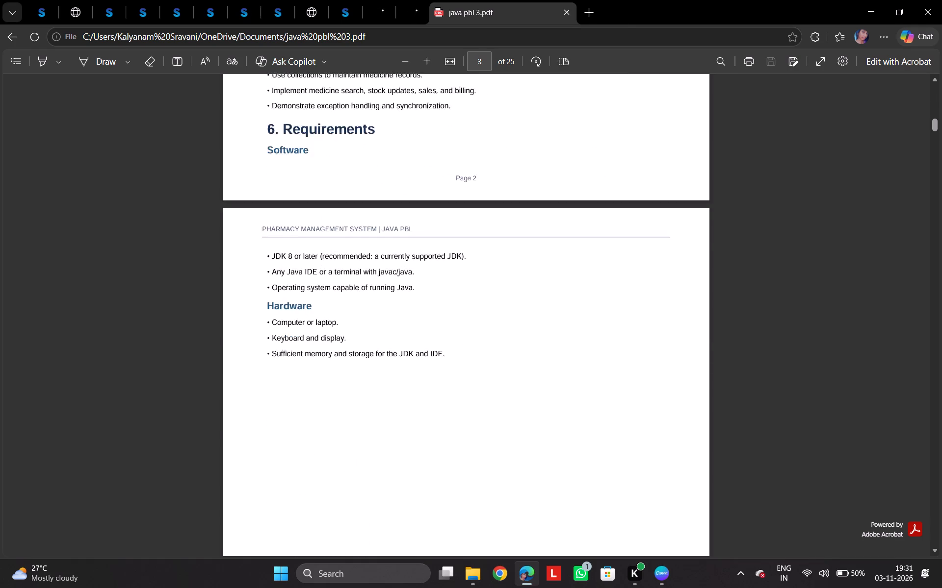
{"action": "scroll", "coordinate": [403, 268], "scroll_direction": "down", "scroll_amount": 6}
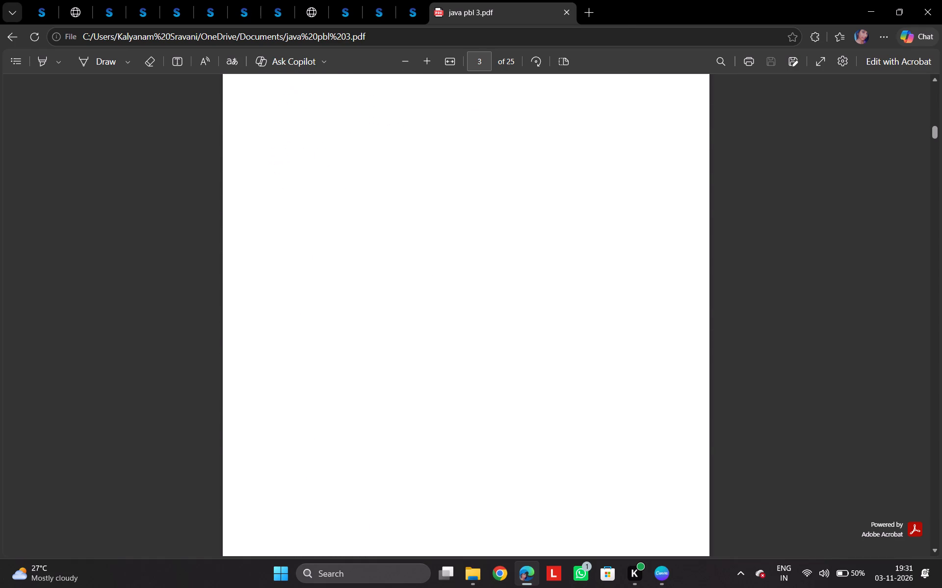
{"action": "scroll", "coordinate": [403, 268], "scroll_direction": "down", "scroll_amount": 7}
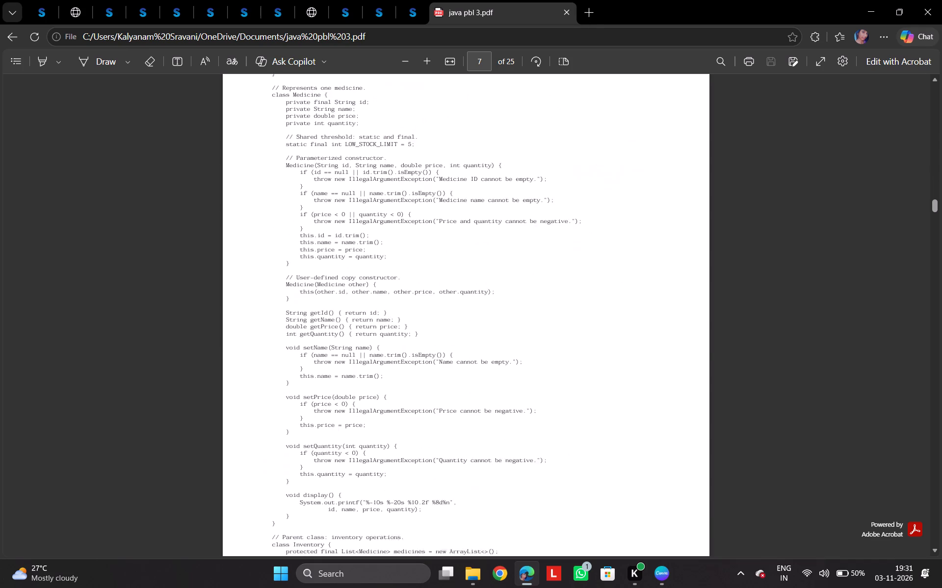
{"action": "scroll", "coordinate": [403, 268], "scroll_direction": "down", "scroll_amount": 5}
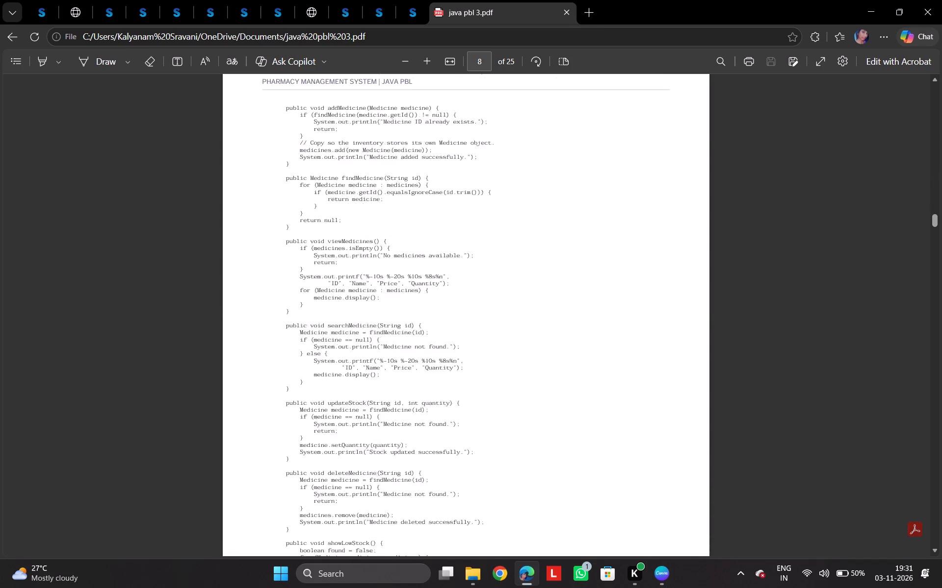
{"action": "scroll", "coordinate": [403, 268], "scroll_direction": "down", "scroll_amount": 6}
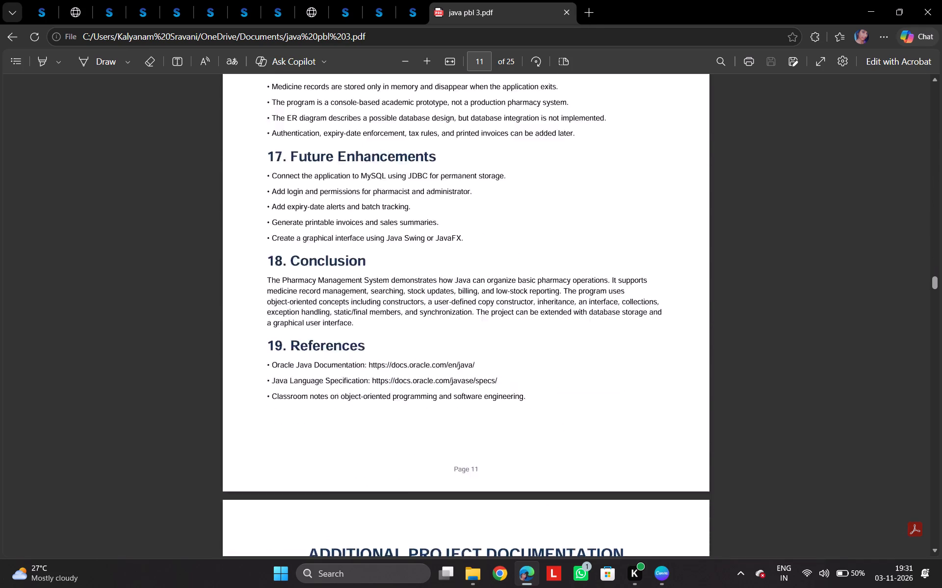
{"action": "scroll", "coordinate": [403, 268], "scroll_direction": "down", "scroll_amount": 7}
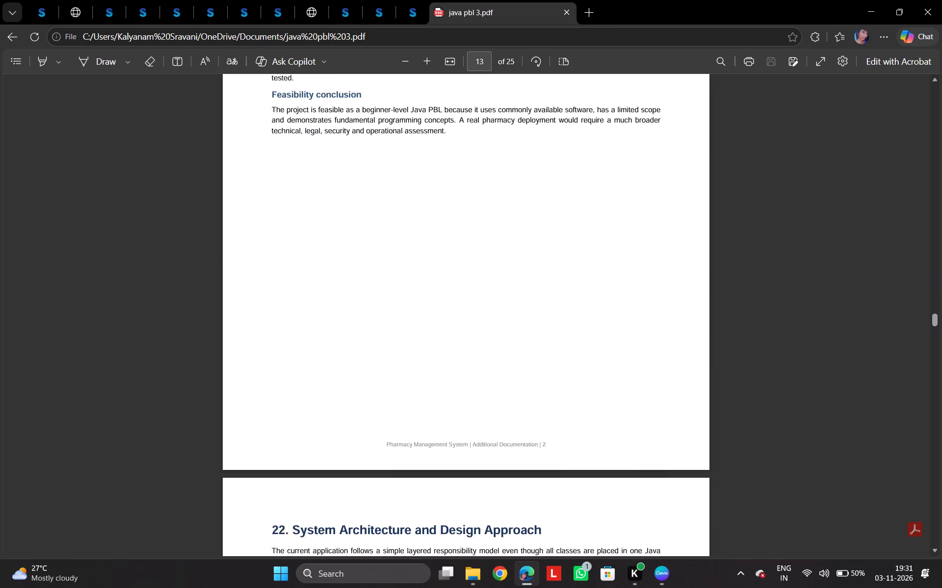
{"action": "scroll", "coordinate": [403, 268], "scroll_direction": "down", "scroll_amount": 10}
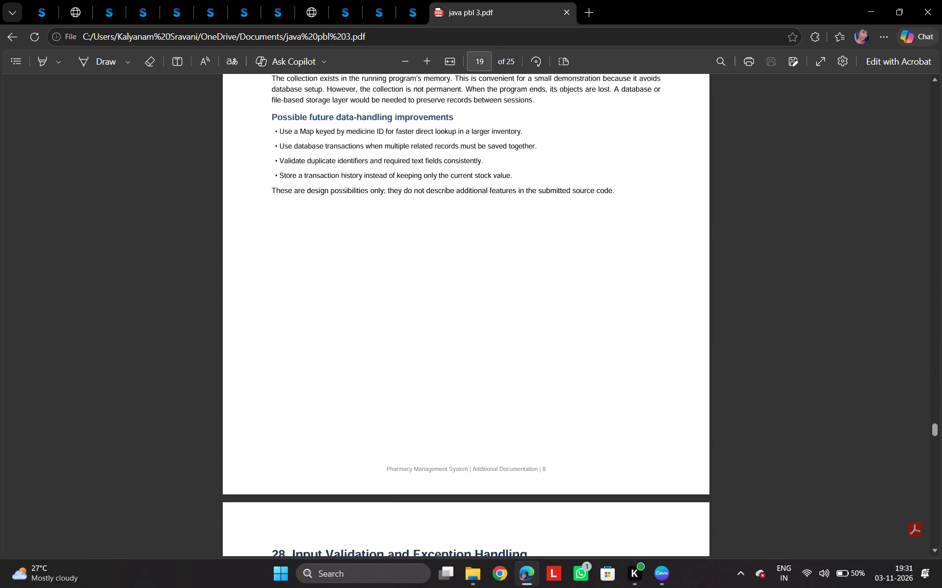
{"action": "scroll", "coordinate": [403, 268], "scroll_direction": "down", "scroll_amount": 9}
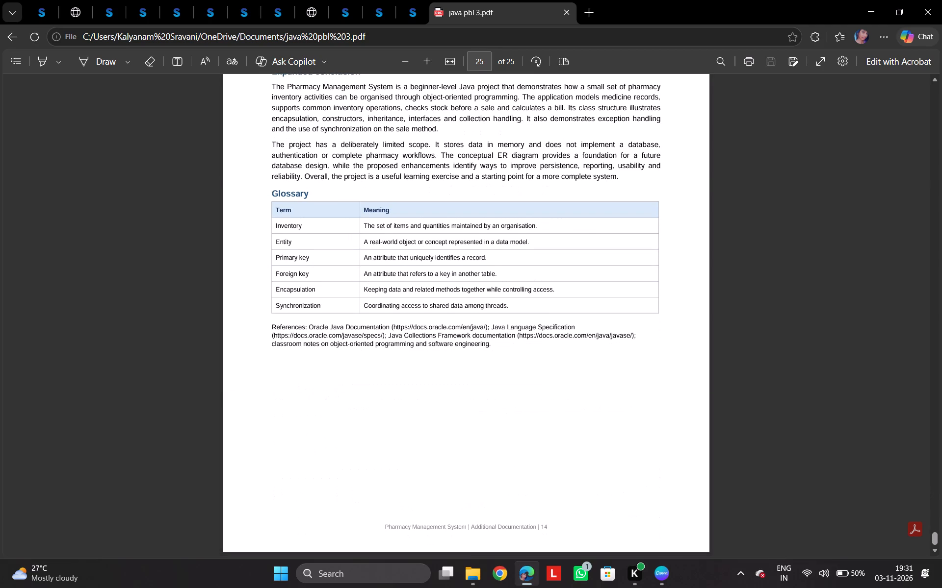
{"action": "scroll", "coordinate": [403, 268], "scroll_direction": "down", "scroll_amount": 2}
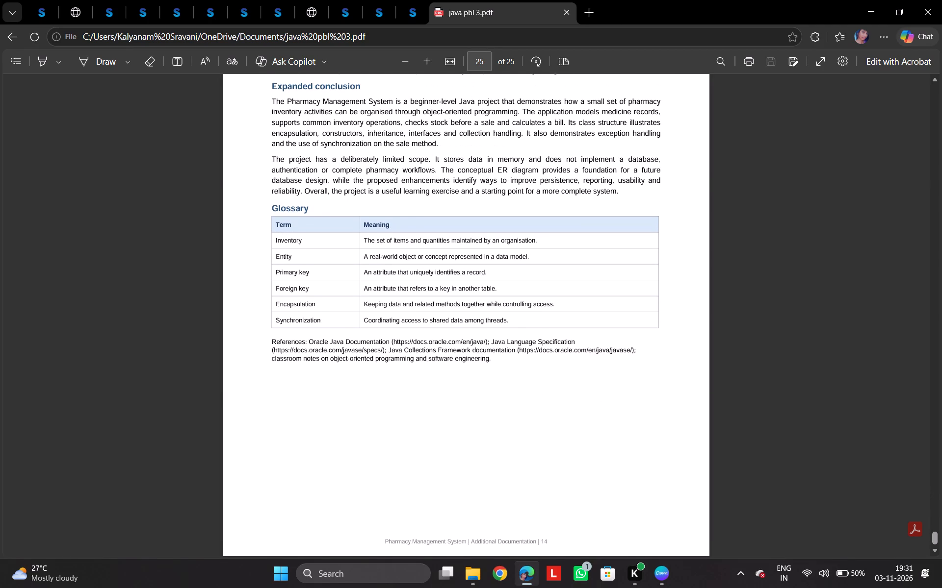
Look back through the report from its last page to the cover page.
{"action": "scroll", "coordinate": [403, 268], "scroll_direction": "up", "scroll_amount": 1}
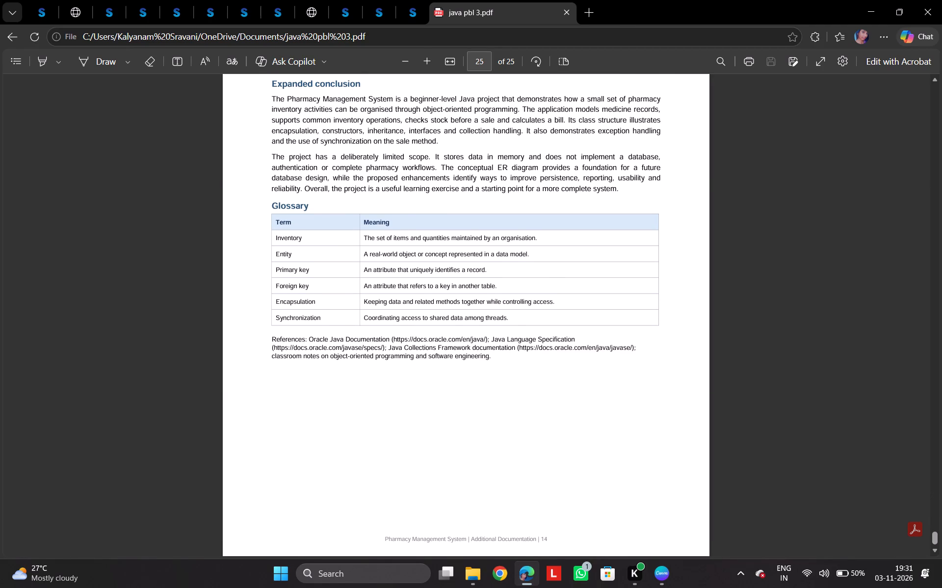
{"action": "scroll", "coordinate": [403, 268], "scroll_direction": "up", "scroll_amount": 4}
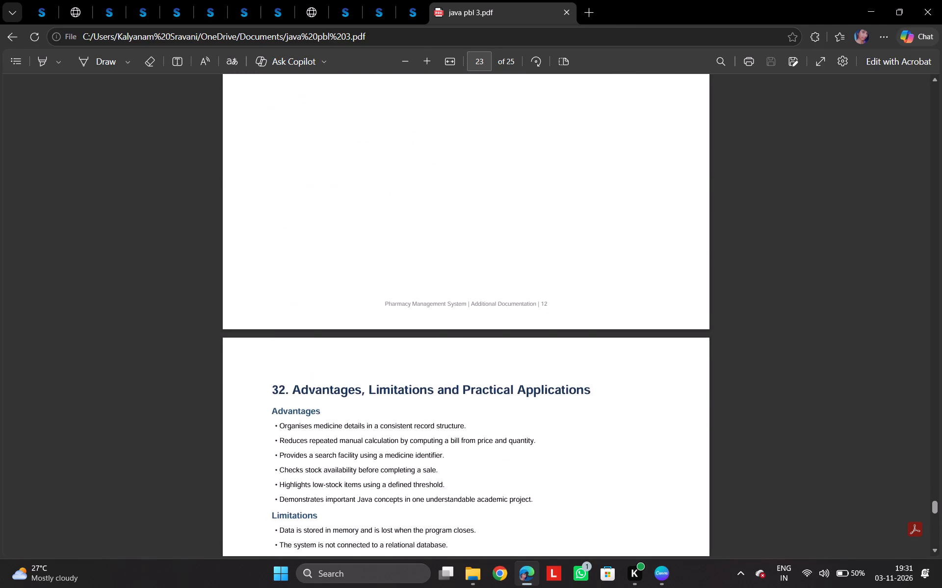
{"action": "scroll", "coordinate": [403, 268], "scroll_direction": "up", "scroll_amount": 6}
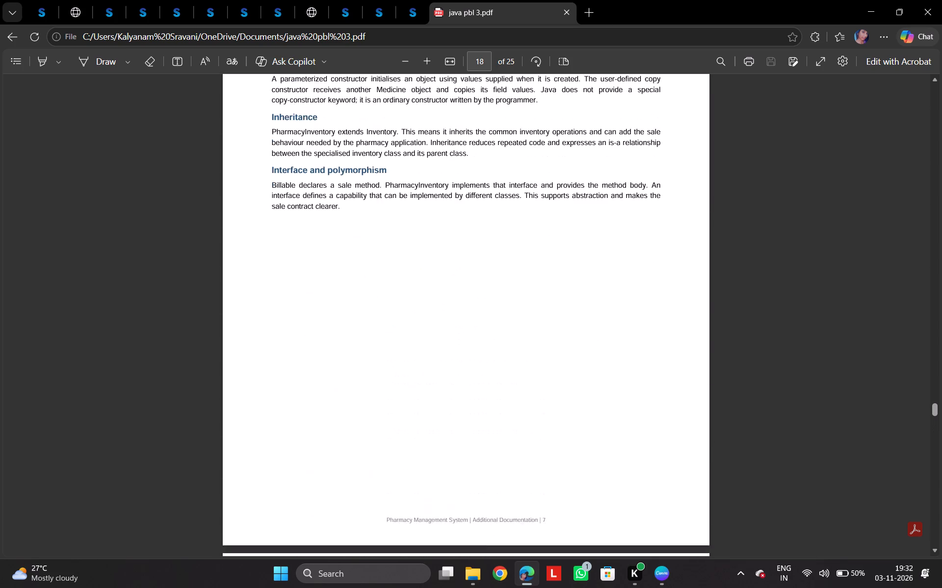
{"action": "scroll", "coordinate": [403, 268], "scroll_direction": "up", "scroll_amount": 12}
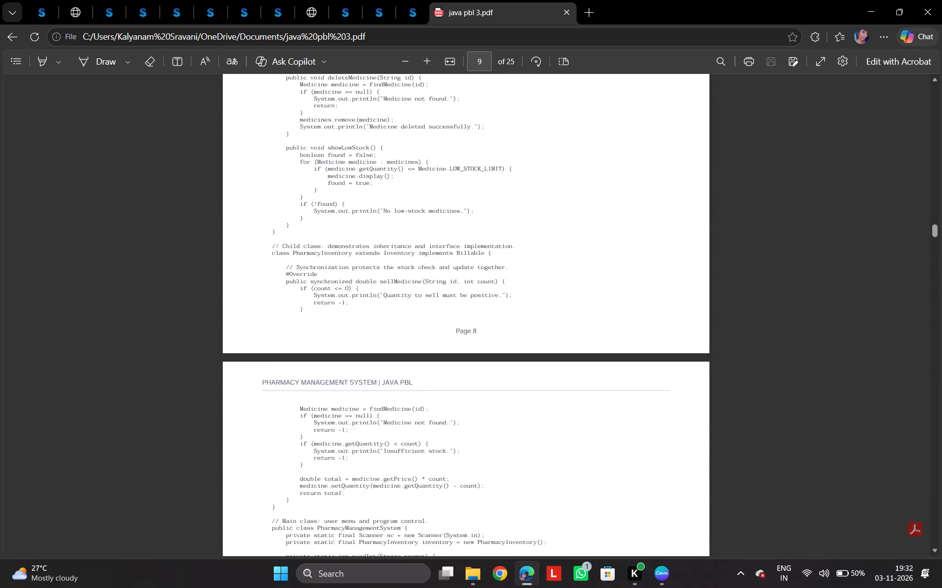
{"action": "scroll", "coordinate": [403, 268], "scroll_direction": "up", "scroll_amount": 8}
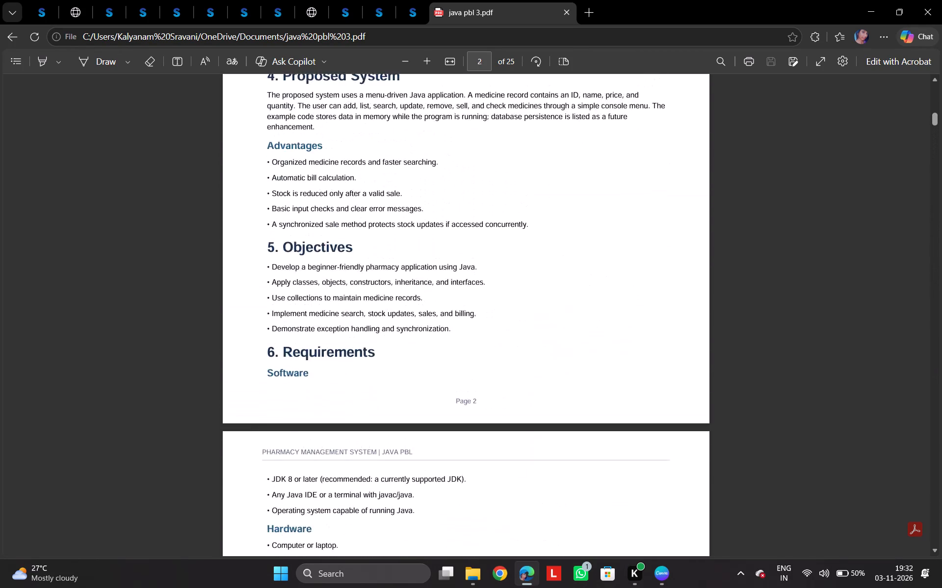
{"action": "scroll", "coordinate": [403, 268], "scroll_direction": "up", "scroll_amount": 6}
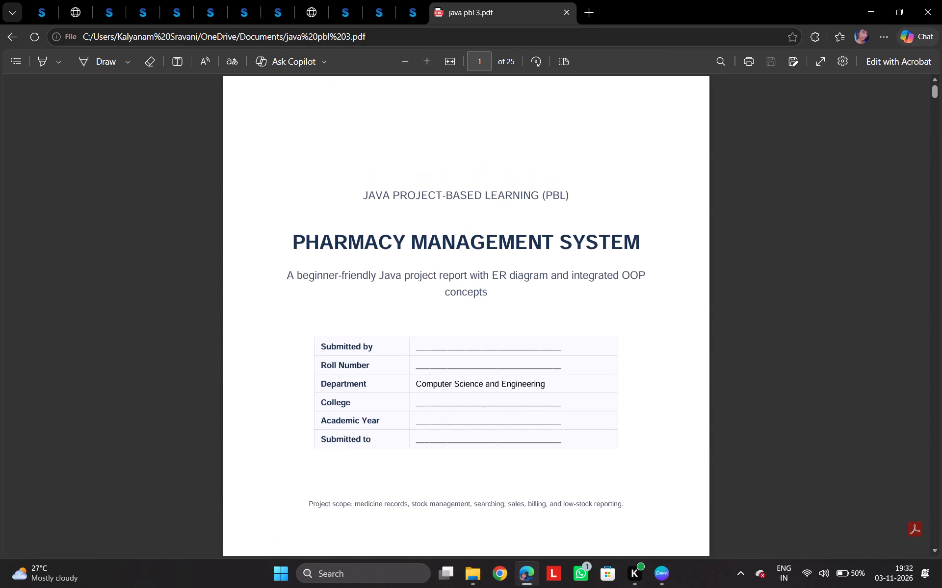
{"action": "scroll", "coordinate": [403, 268], "scroll_direction": "up", "scroll_amount": 1}
Review the report again from the cover through the ER diagram, Java source code and expanded ER model explanation.
{"action": "scroll", "coordinate": [403, 268], "scroll_direction": "down", "scroll_amount": 10}
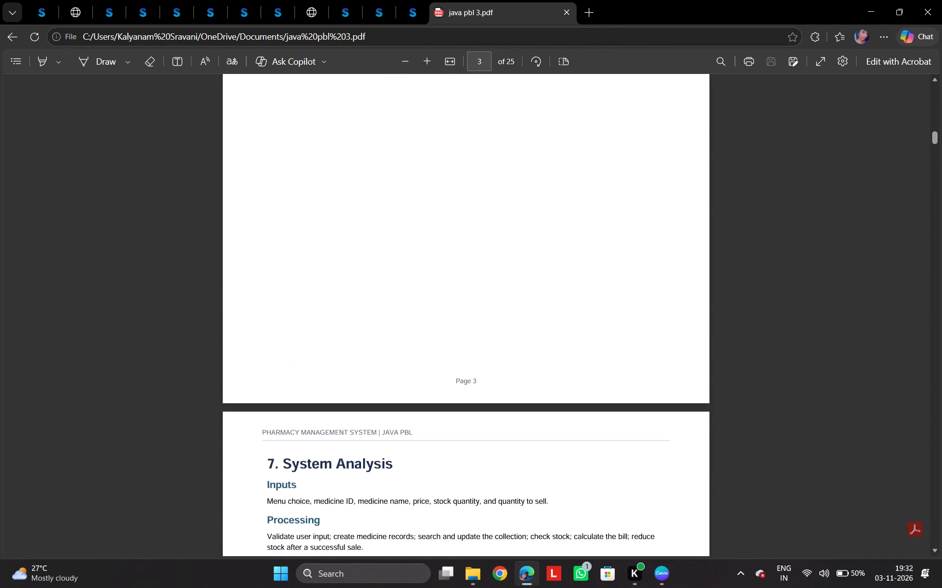
{"action": "scroll", "coordinate": [403, 268], "scroll_direction": "down", "scroll_amount": 3}
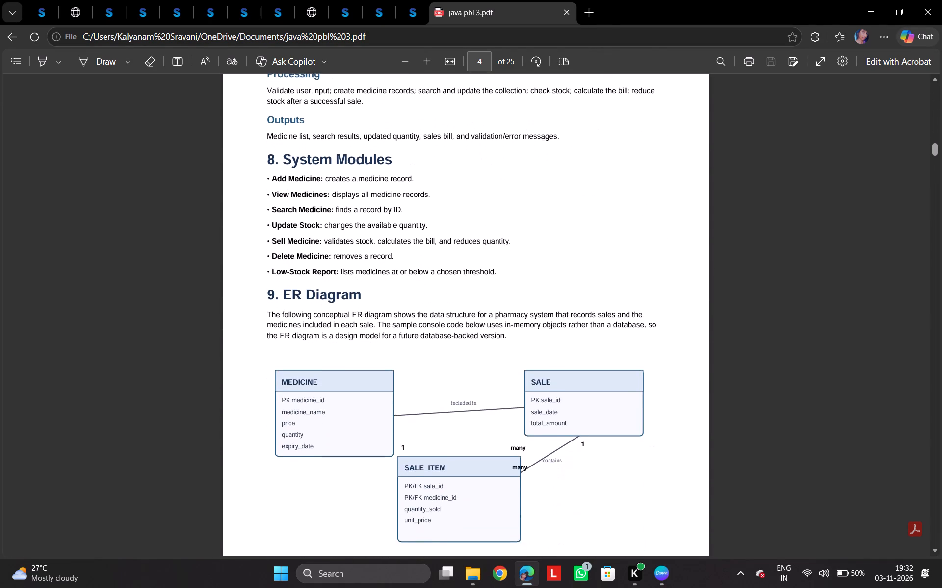
{"action": "scroll", "coordinate": [403, 268], "scroll_direction": "down", "scroll_amount": 5}
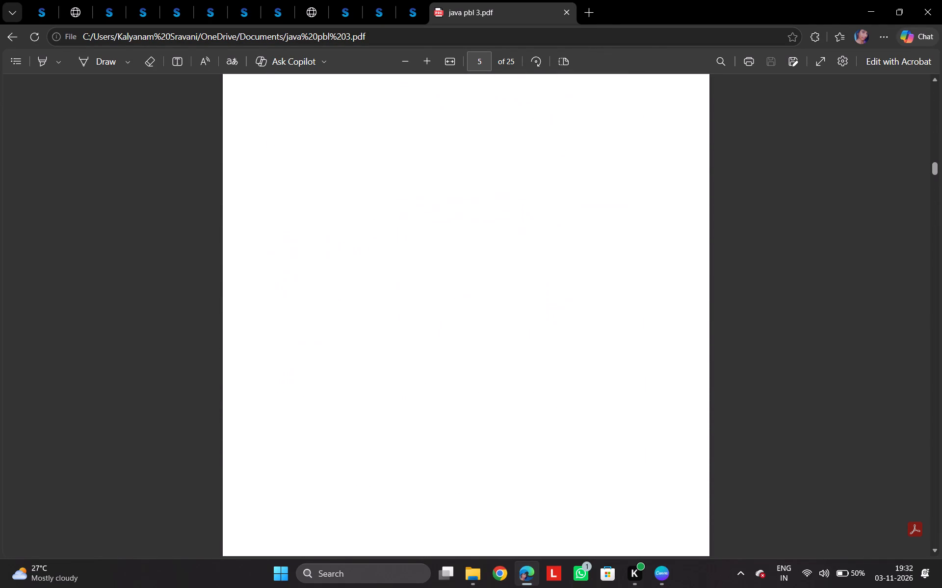
{"action": "scroll", "coordinate": [403, 268], "scroll_direction": "down", "scroll_amount": 3}
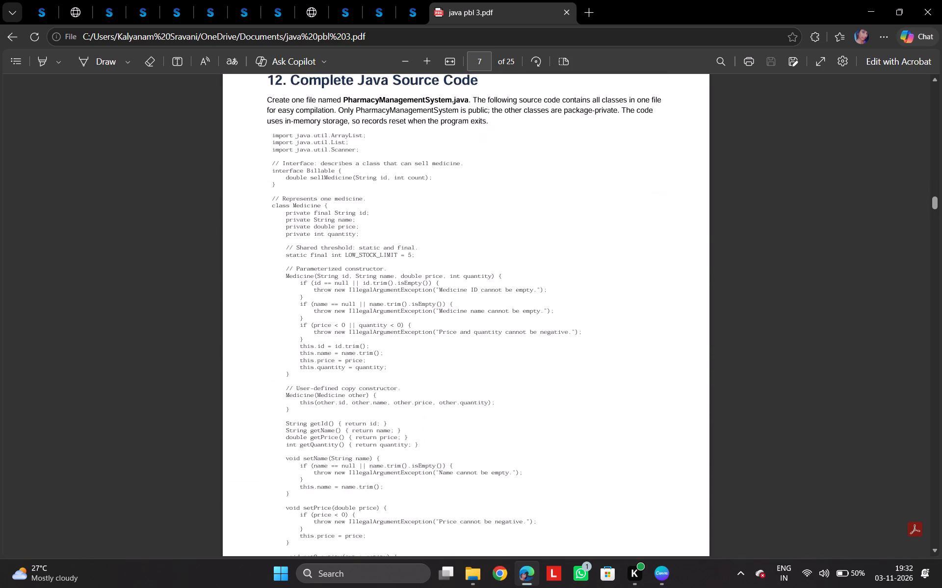
{"action": "scroll", "coordinate": [403, 268], "scroll_direction": "down", "scroll_amount": 7}
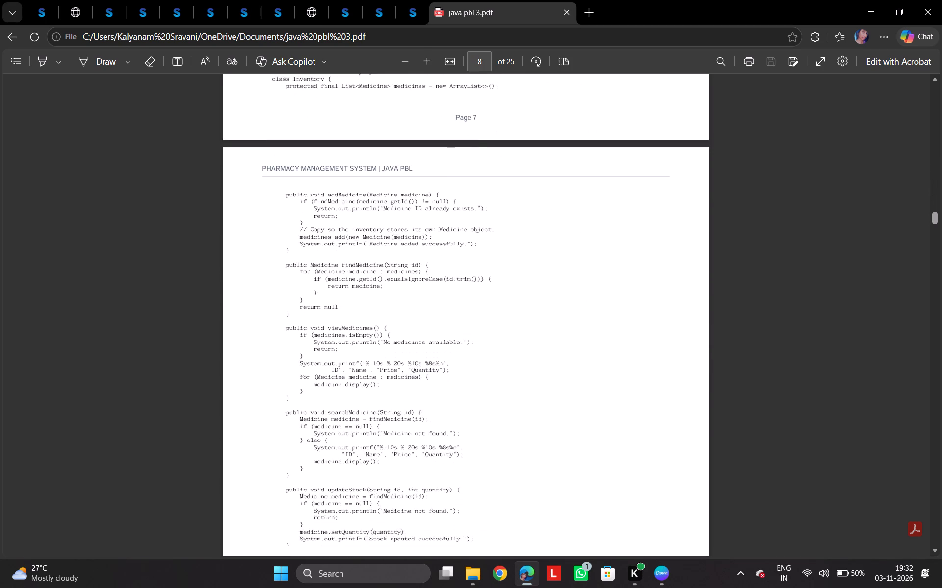
{"action": "scroll", "coordinate": [403, 268], "scroll_direction": "down", "scroll_amount": 8}
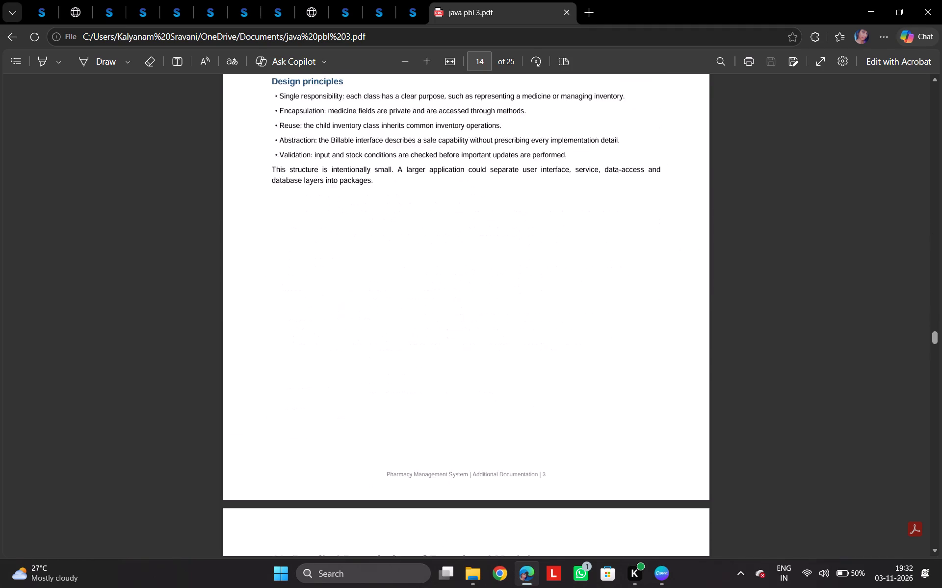
{"action": "scroll", "coordinate": [403, 268], "scroll_direction": "down", "scroll_amount": 4}
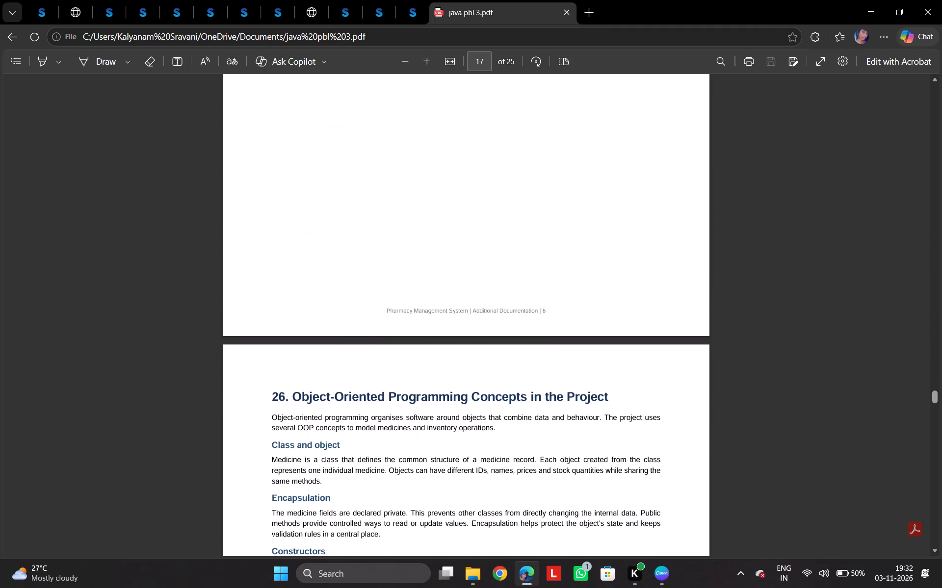
{"action": "scroll", "coordinate": [403, 268], "scroll_direction": "down", "scroll_amount": 2}
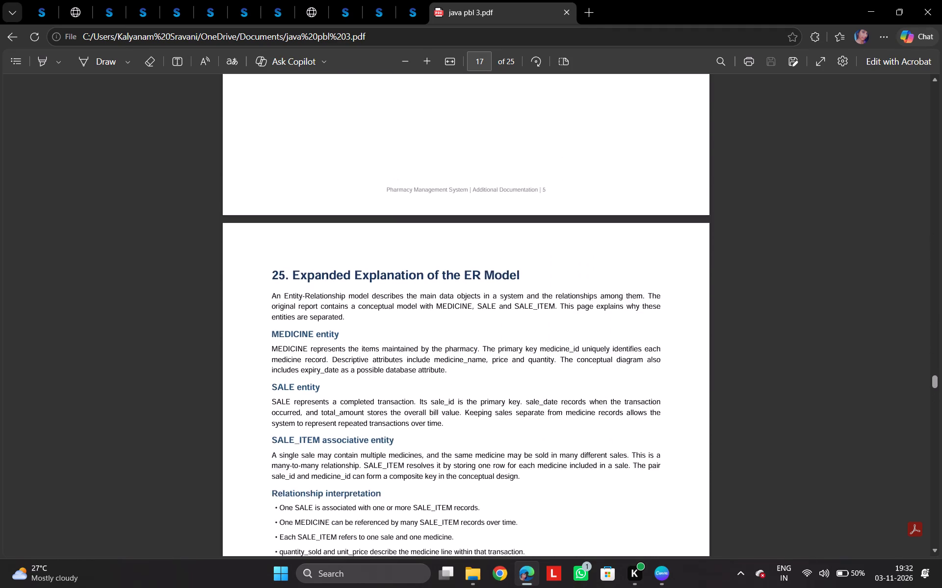
{"action": "scroll", "coordinate": [403, 268], "scroll_direction": "up", "scroll_amount": 2}
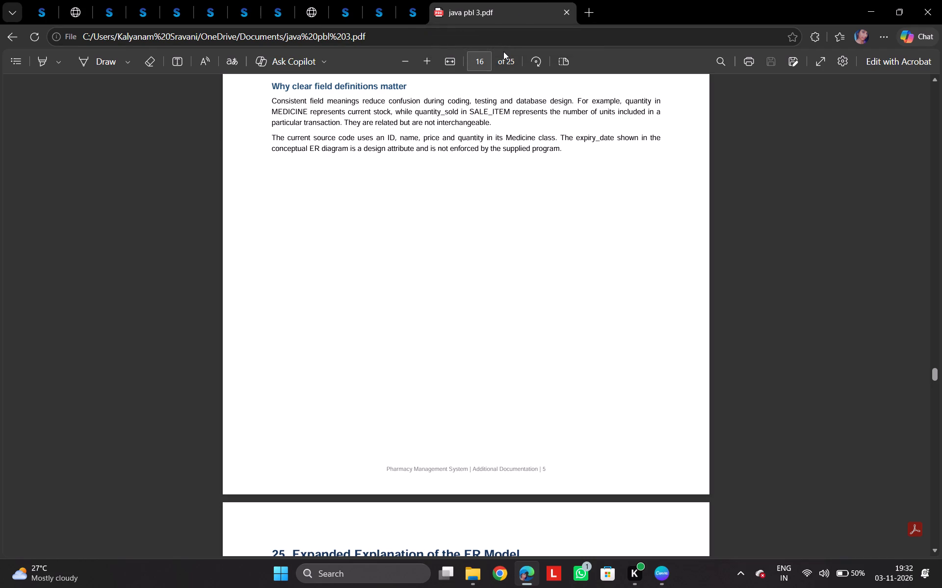
Add the java pbl 3.pdf browser tab to a new tab group, keeping the suggested name "PDF".
{"action": "left_click_drag", "start_coordinate": [515, 7], "coordinate": [515, 12]}
{"action": "right_click", "coordinate": [515, 12]}
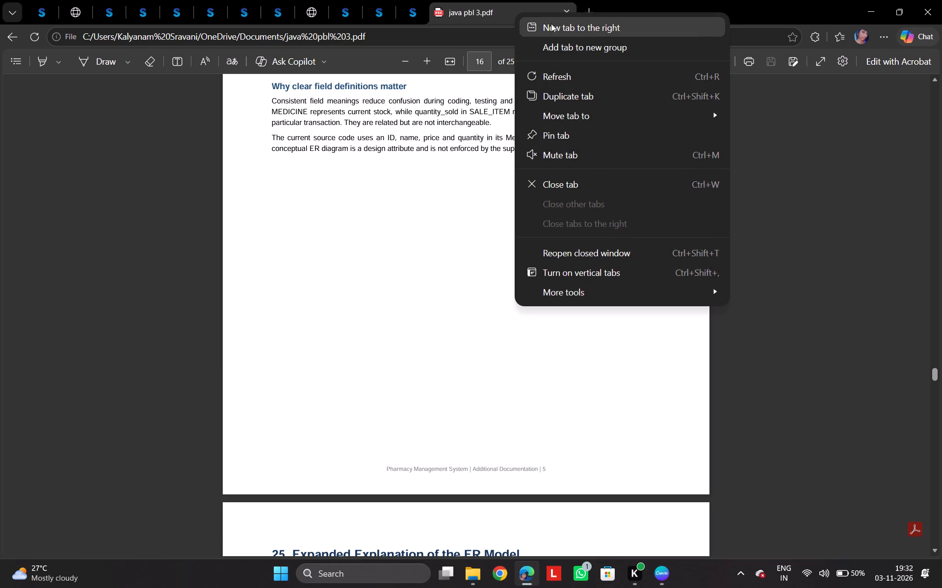
{"action": "left_click", "coordinate": [557, 43]}
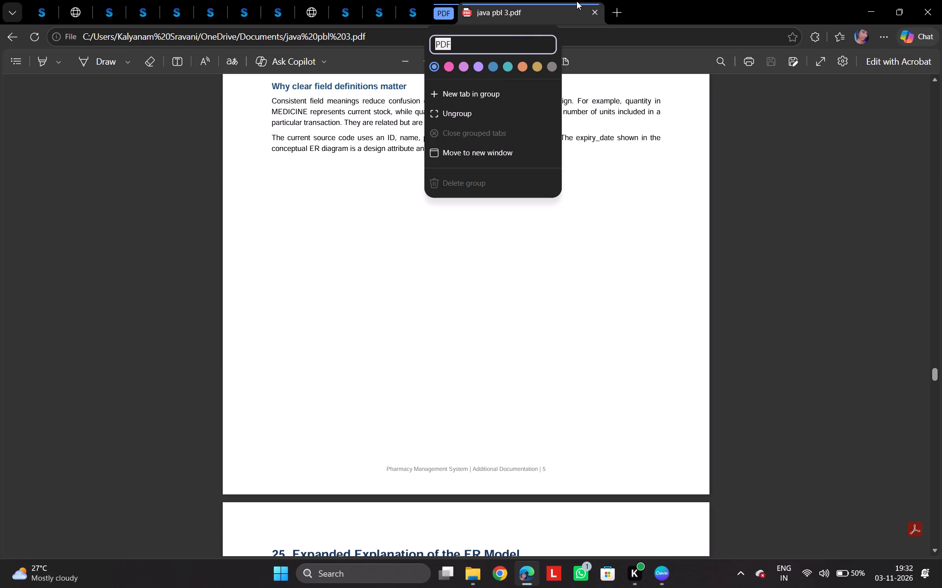
{"action": "left_click", "coordinate": [602, 11]}
Close the File Explorer window.
{"action": "scroll", "coordinate": [534, 219], "scroll_direction": "up", "scroll_amount": 3}
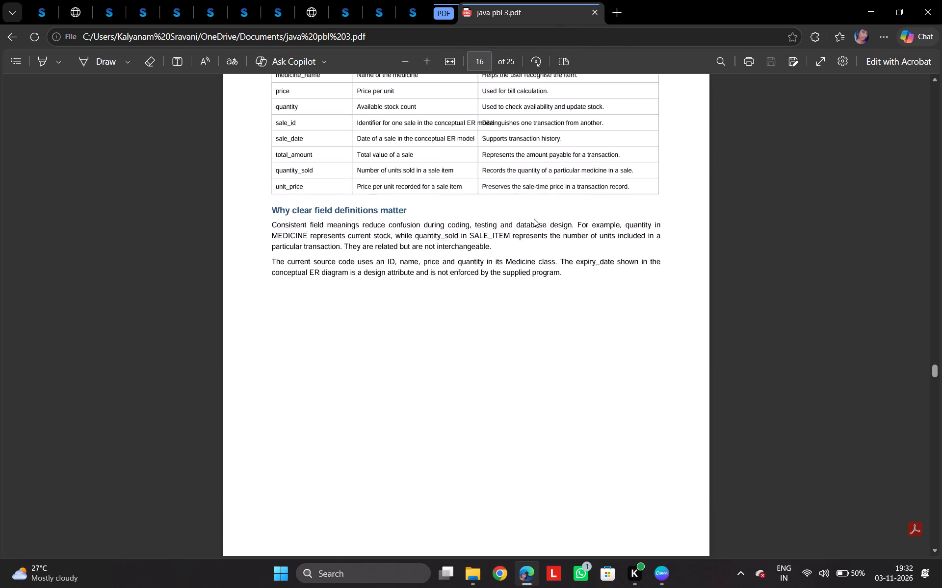
{"action": "scroll", "coordinate": [534, 219], "scroll_direction": "up", "scroll_amount": 18}
{"action": "scroll", "coordinate": [534, 219], "scroll_direction": "up", "scroll_amount": 4}
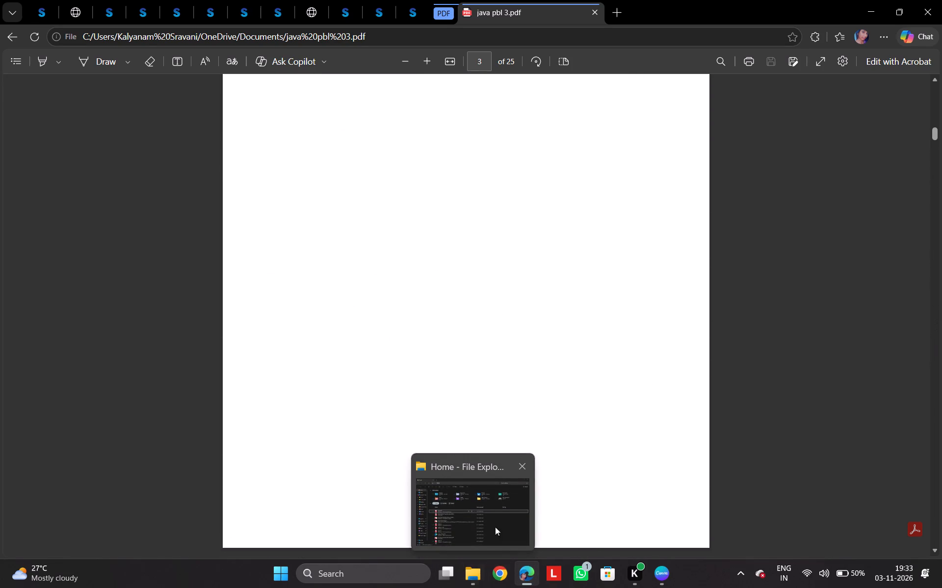
{"action": "left_click", "coordinate": [521, 471]}
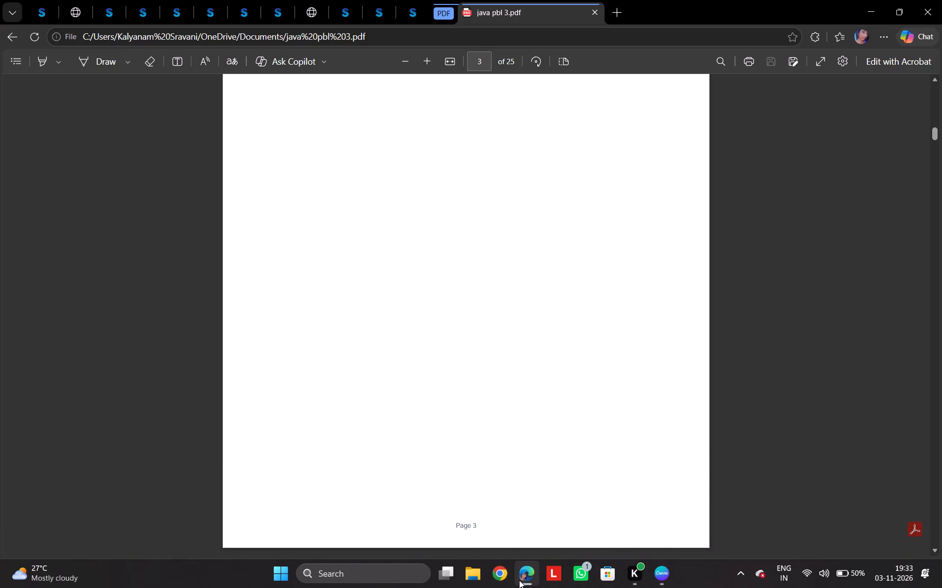
Return to the report's cover page and examine its title and submission details table.
{"action": "scroll", "coordinate": [448, 309], "scroll_direction": "up", "scroll_amount": 4}
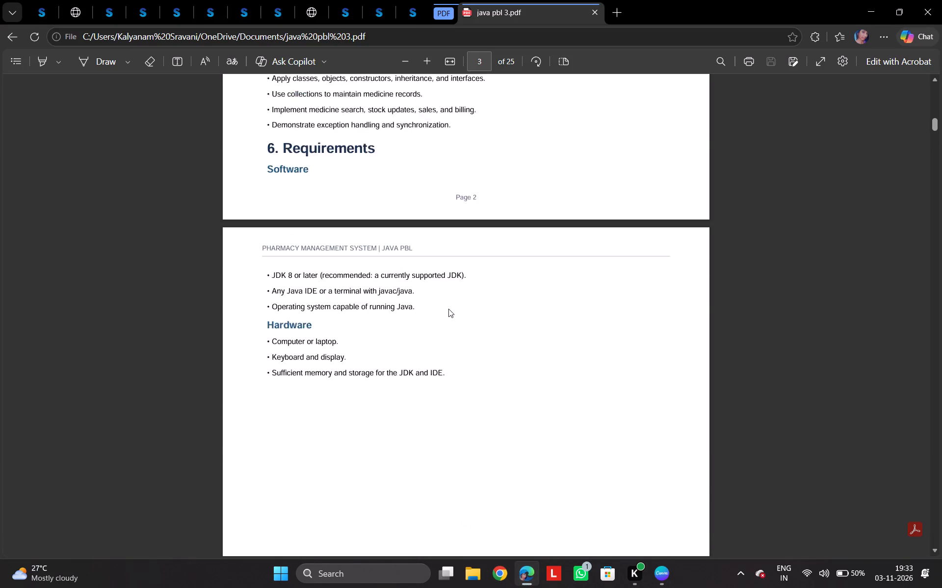
{"action": "scroll", "coordinate": [448, 309], "scroll_direction": "up", "scroll_amount": 13}
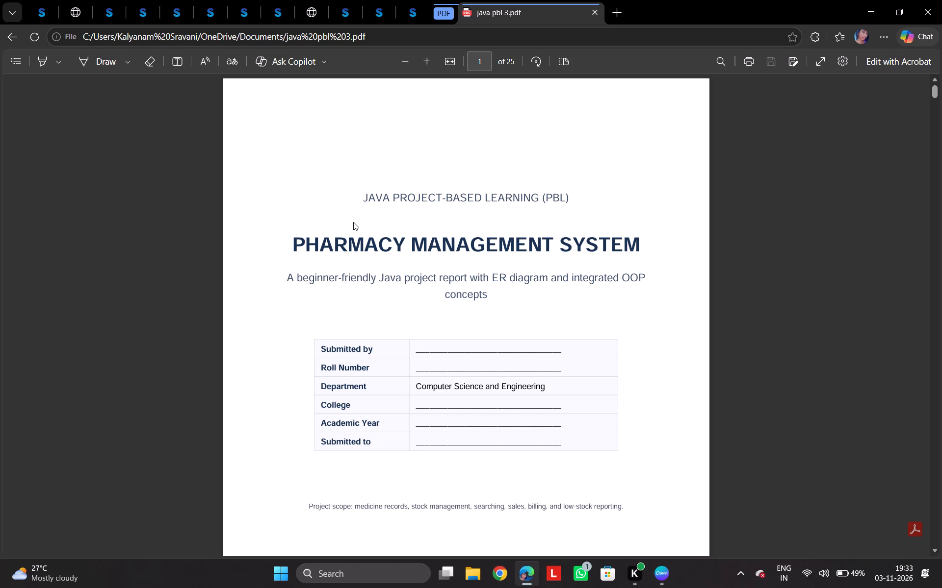
{"action": "scroll", "coordinate": [346, 192], "scroll_direction": "down", "scroll_amount": 1}
{"action": "left_click_drag", "start_coordinate": [353, 142], "coordinate": [355, 142]}
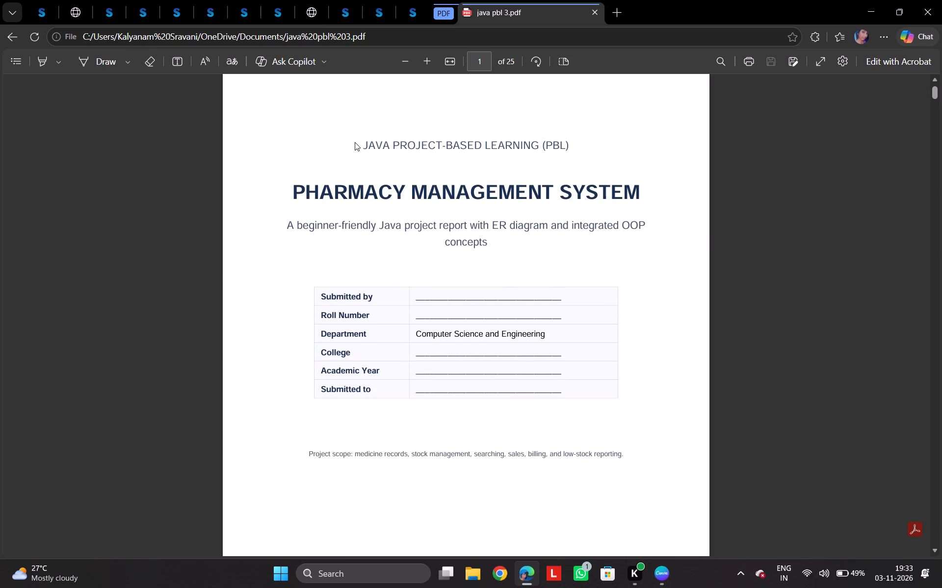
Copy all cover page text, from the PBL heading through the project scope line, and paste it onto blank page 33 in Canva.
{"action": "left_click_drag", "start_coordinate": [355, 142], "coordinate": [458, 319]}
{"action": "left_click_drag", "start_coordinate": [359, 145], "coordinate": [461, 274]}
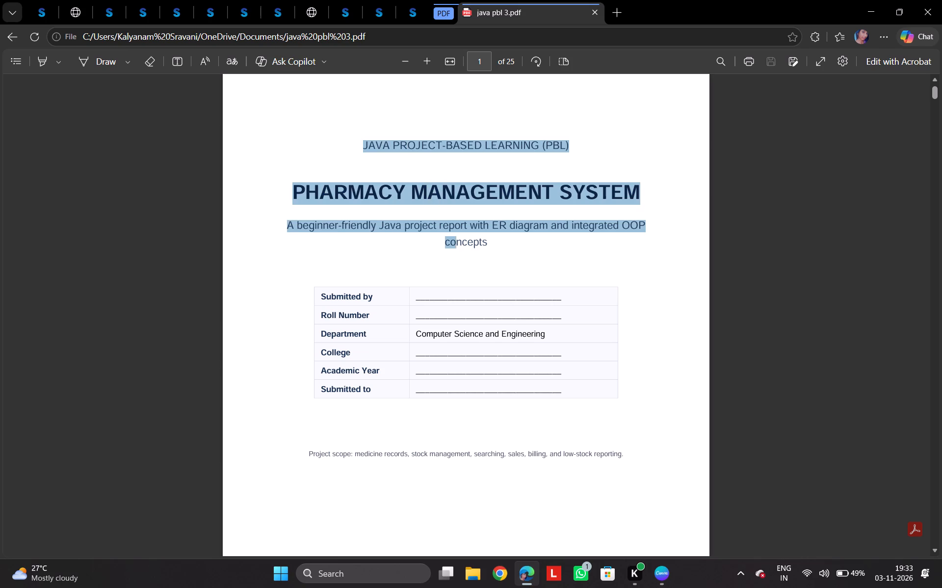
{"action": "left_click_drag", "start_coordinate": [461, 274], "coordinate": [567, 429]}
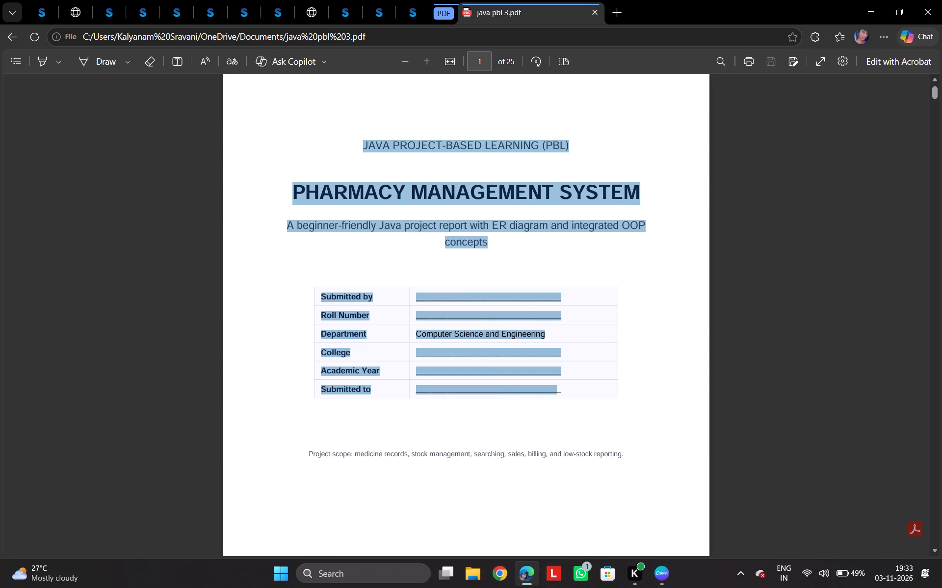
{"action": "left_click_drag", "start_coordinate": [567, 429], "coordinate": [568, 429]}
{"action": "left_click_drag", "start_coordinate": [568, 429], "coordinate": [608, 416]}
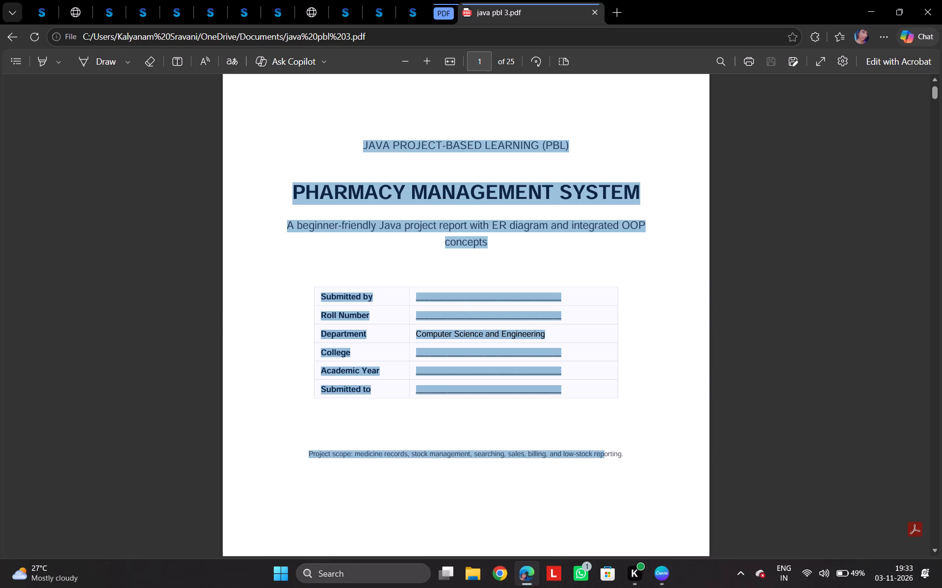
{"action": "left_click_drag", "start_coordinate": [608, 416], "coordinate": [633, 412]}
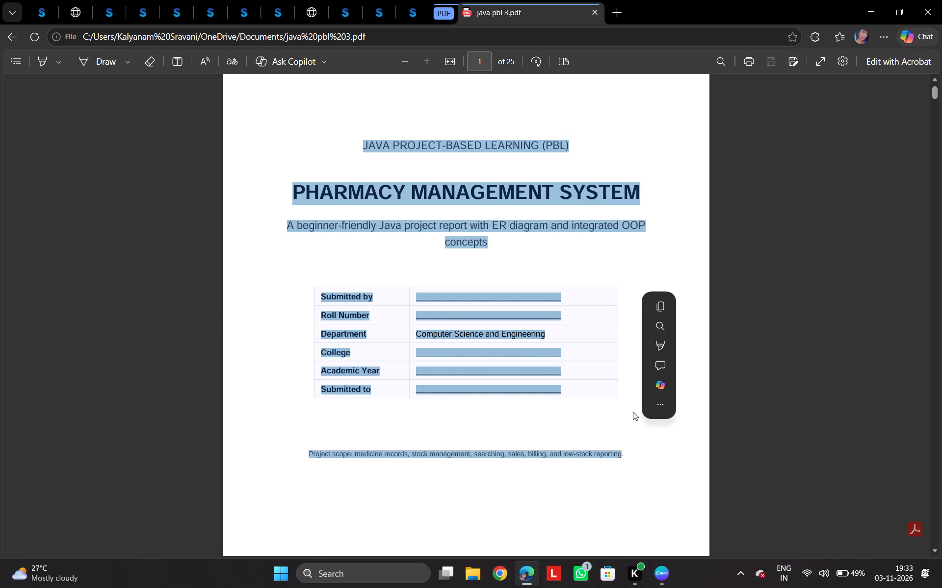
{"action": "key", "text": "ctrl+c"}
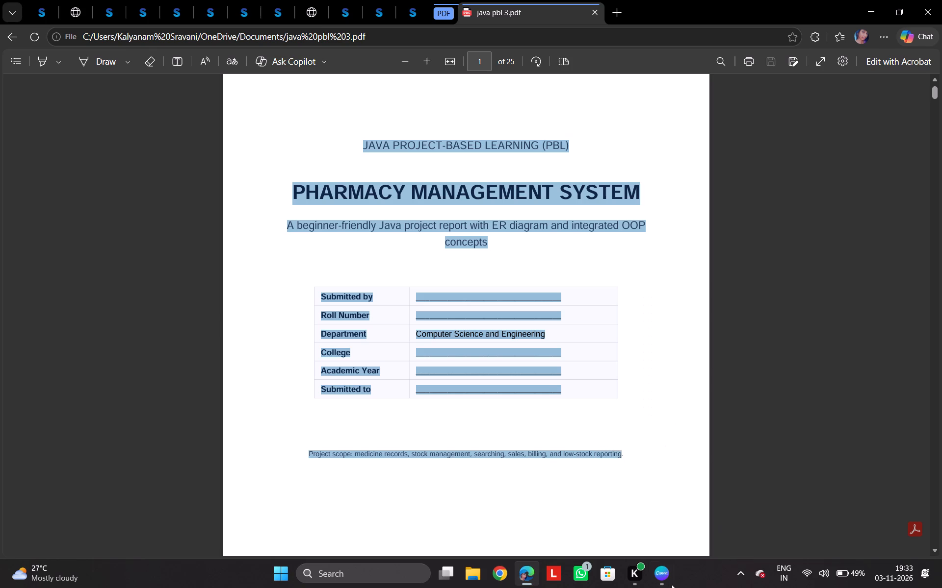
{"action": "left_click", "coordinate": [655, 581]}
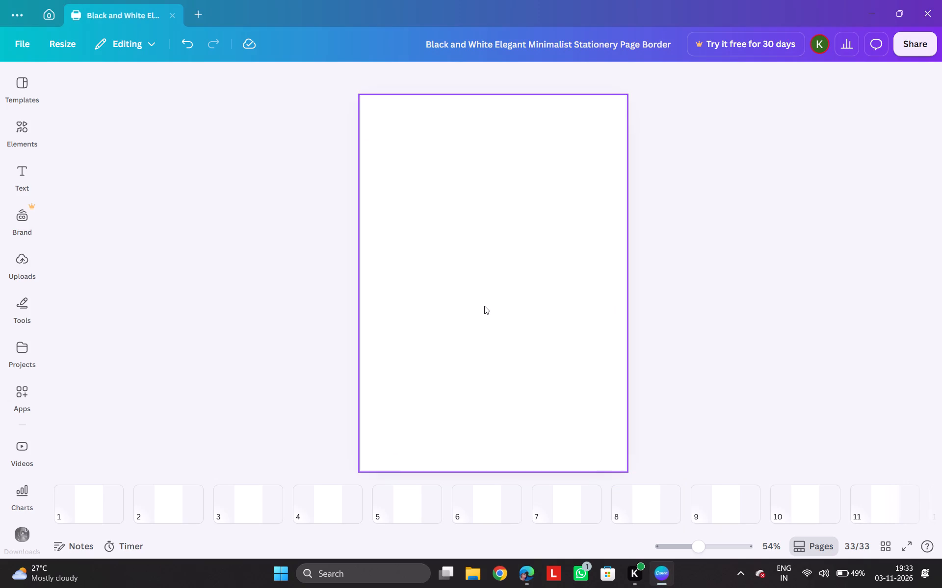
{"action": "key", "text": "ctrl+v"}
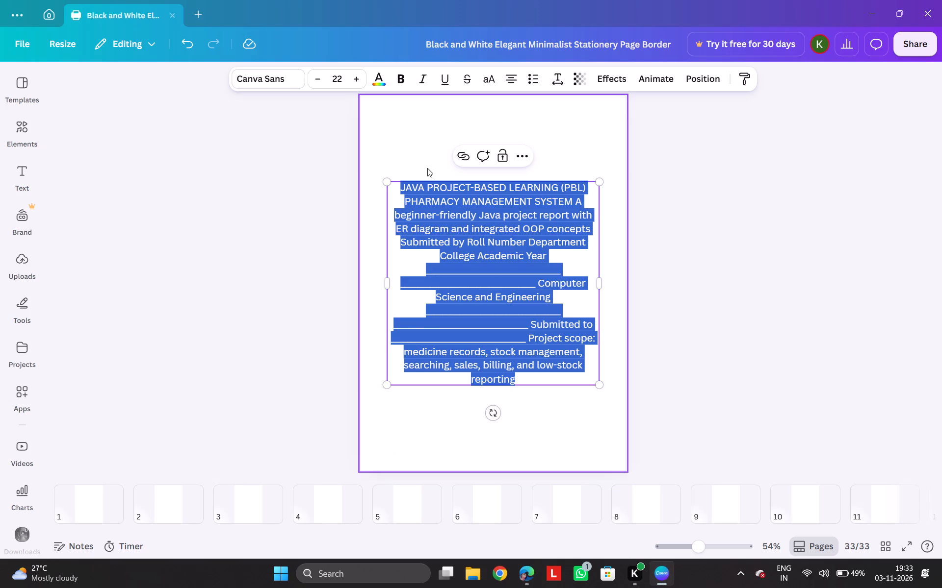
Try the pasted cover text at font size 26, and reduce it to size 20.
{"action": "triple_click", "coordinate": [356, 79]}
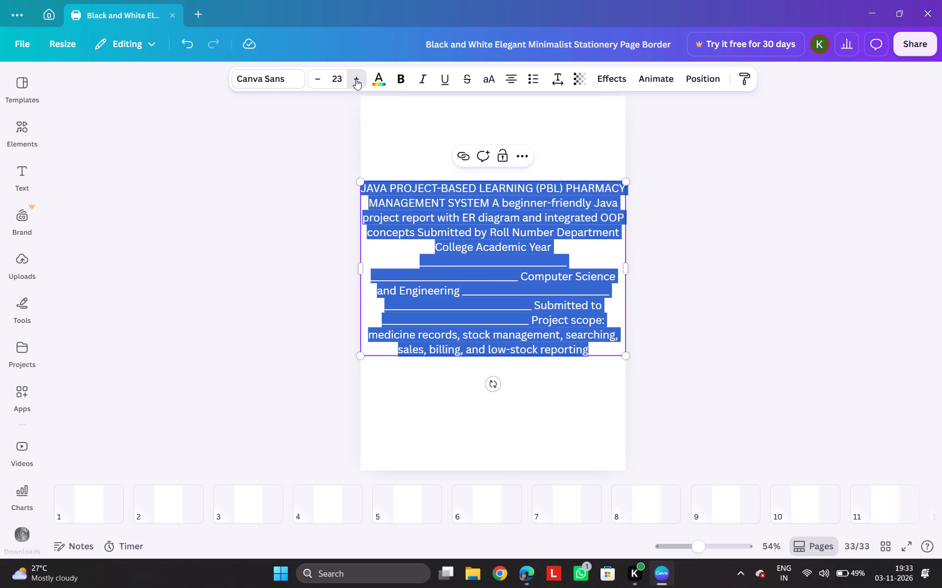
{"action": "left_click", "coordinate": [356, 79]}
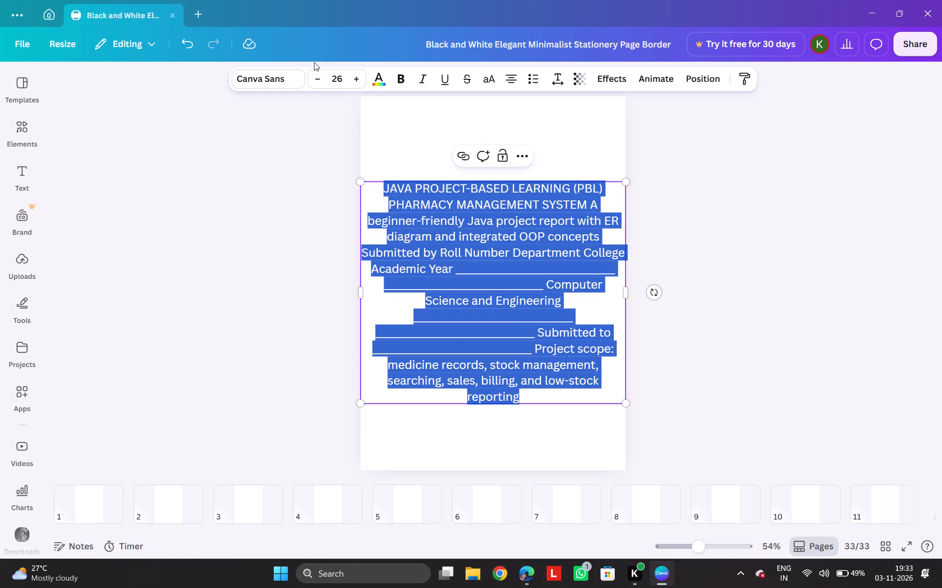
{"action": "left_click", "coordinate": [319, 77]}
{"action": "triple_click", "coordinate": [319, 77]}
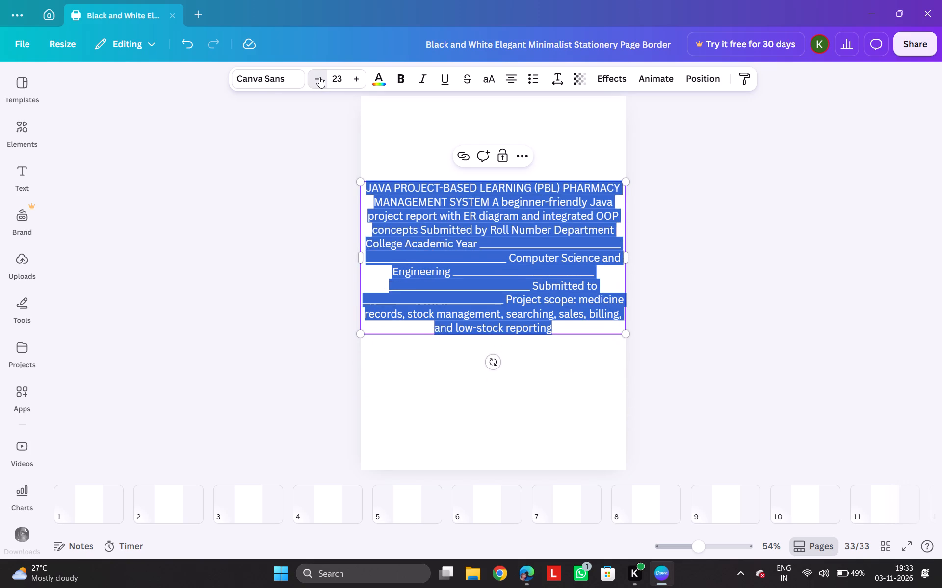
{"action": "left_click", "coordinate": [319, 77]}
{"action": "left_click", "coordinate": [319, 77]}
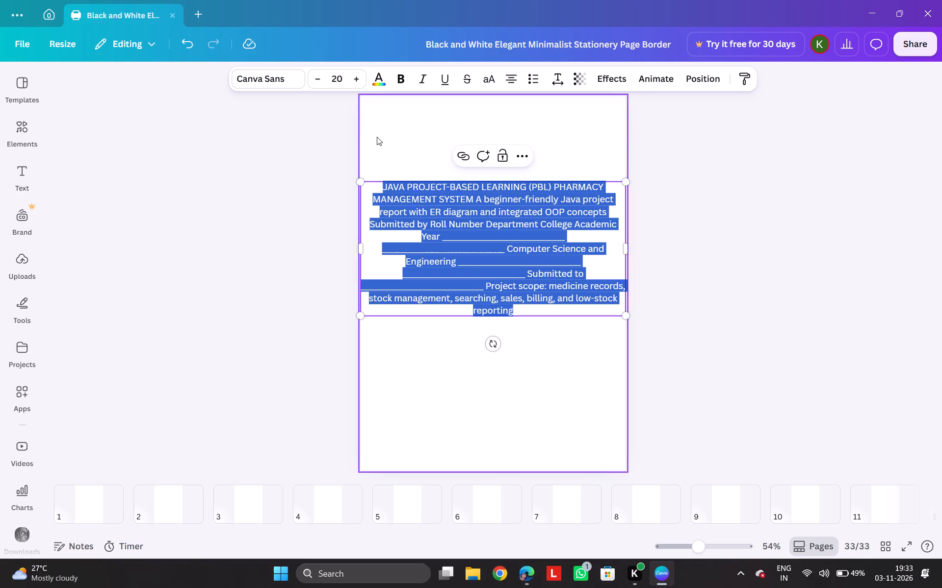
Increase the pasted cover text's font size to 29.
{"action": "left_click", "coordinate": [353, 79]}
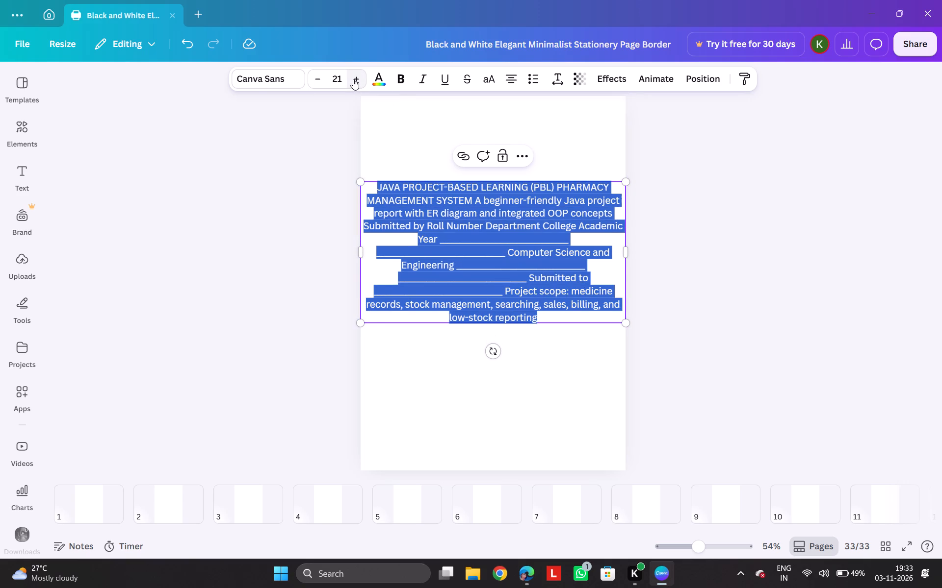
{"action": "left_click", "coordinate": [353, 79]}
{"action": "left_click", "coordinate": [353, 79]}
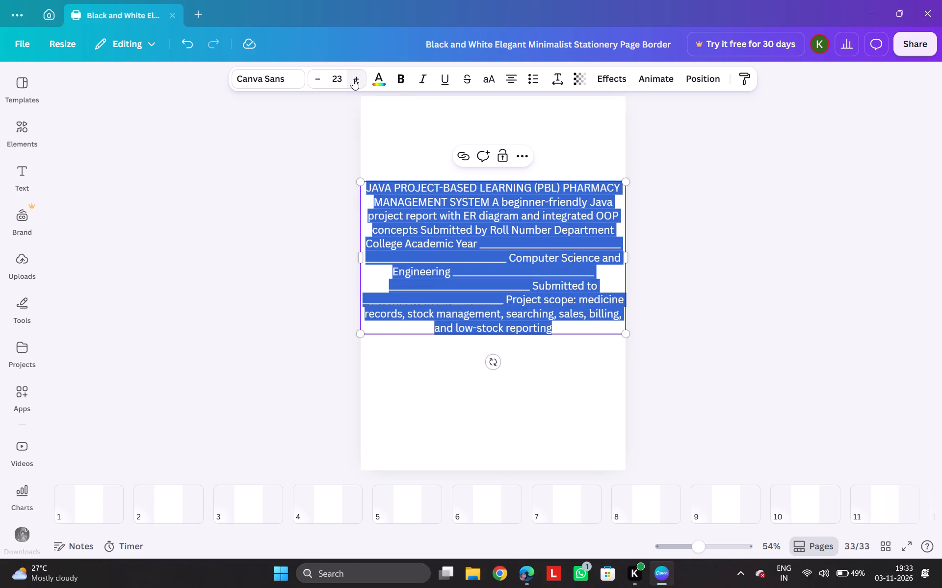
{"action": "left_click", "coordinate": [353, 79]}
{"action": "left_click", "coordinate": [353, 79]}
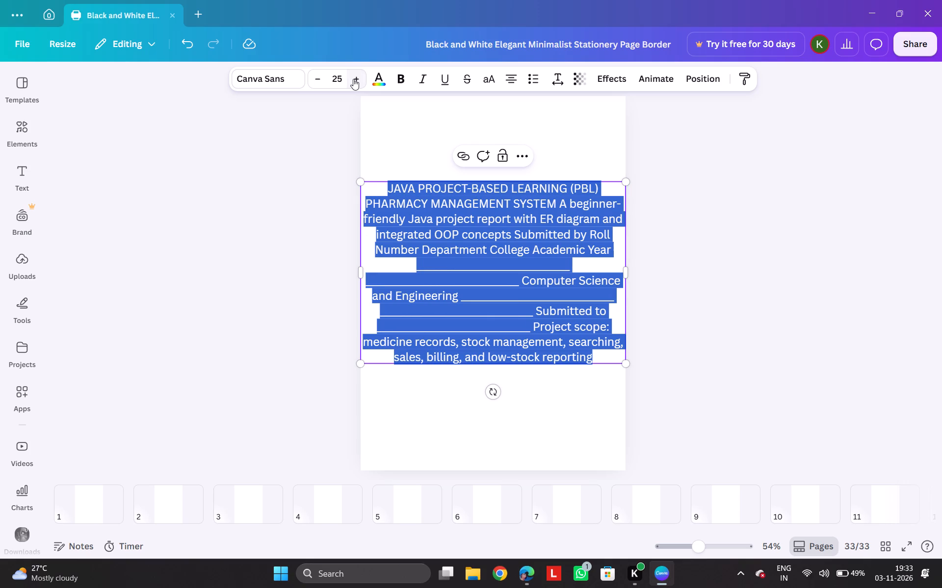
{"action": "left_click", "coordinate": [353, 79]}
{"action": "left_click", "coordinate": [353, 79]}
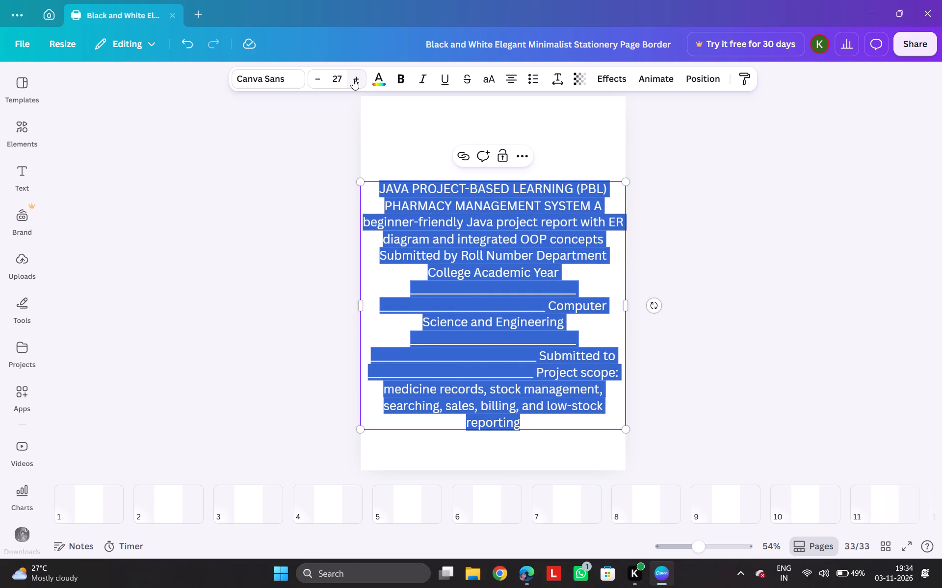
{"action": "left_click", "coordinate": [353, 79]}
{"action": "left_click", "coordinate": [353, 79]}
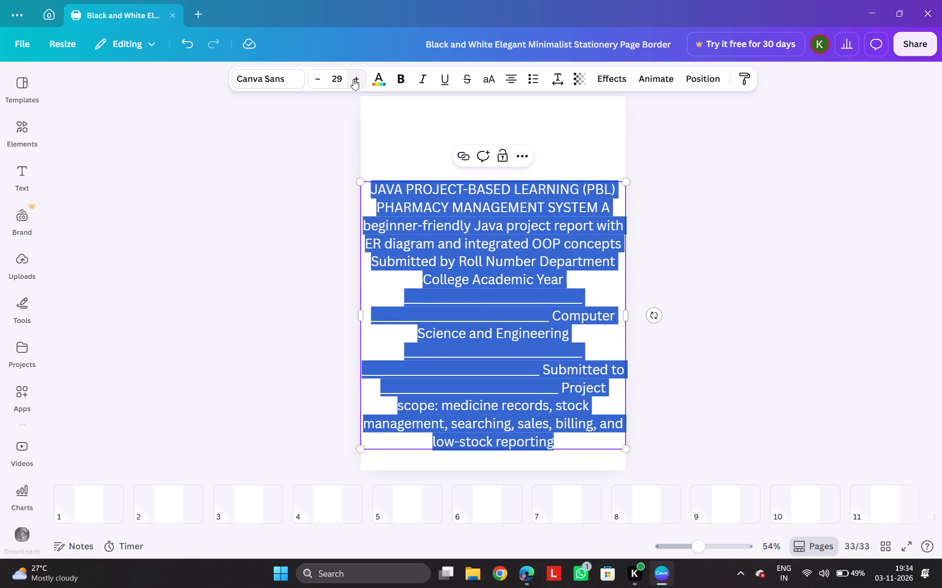
Undo the font size changes, the pasted cover text and the earlier edits back to the 31-page version of the design.
{"action": "key", "text": "ctrl+z"}
{"action": "key", "text": "ctrl+z"}
{"action": "key", "text": "ctrl+z"}
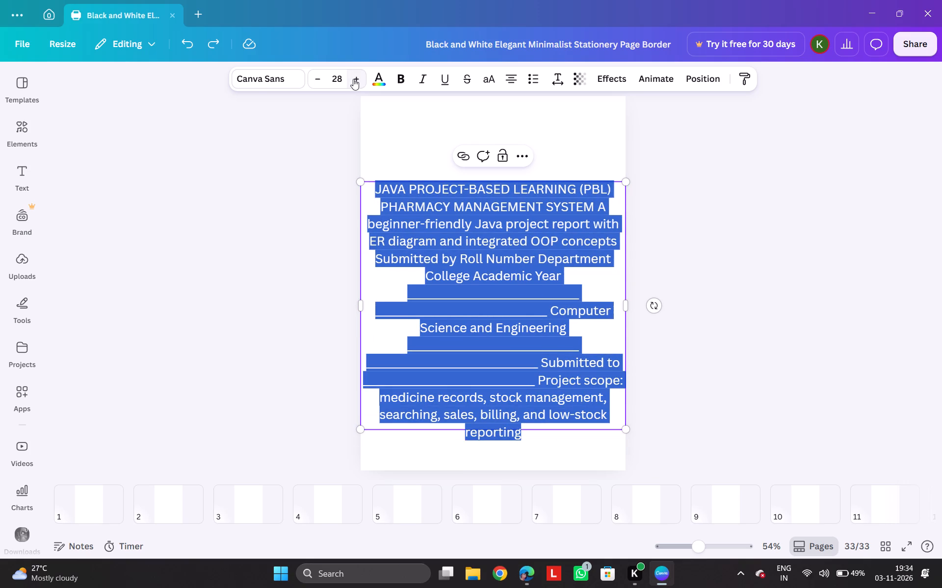
{"action": "key", "text": "ctrl+z"}
{"action": "key", "text": "ctrl+z"}
{"action": "key", "text": "ctrl+z"}
{"action": "key", "text": "ctrl+z"}
{"action": "key", "text": "ctrl+z"}
{"action": "key", "text": "ctrl+z"}
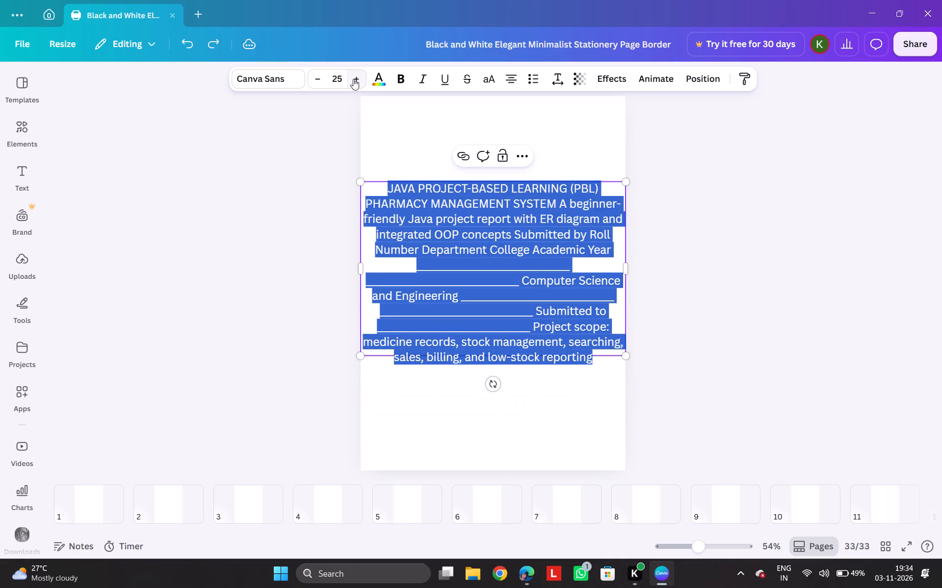
{"action": "key", "text": "ctrl+z"}
{"action": "key", "text": "ctrl+z"}
{"action": "key", "text": "ctrl+z"}
{"action": "key", "text": "ctrl+z"}
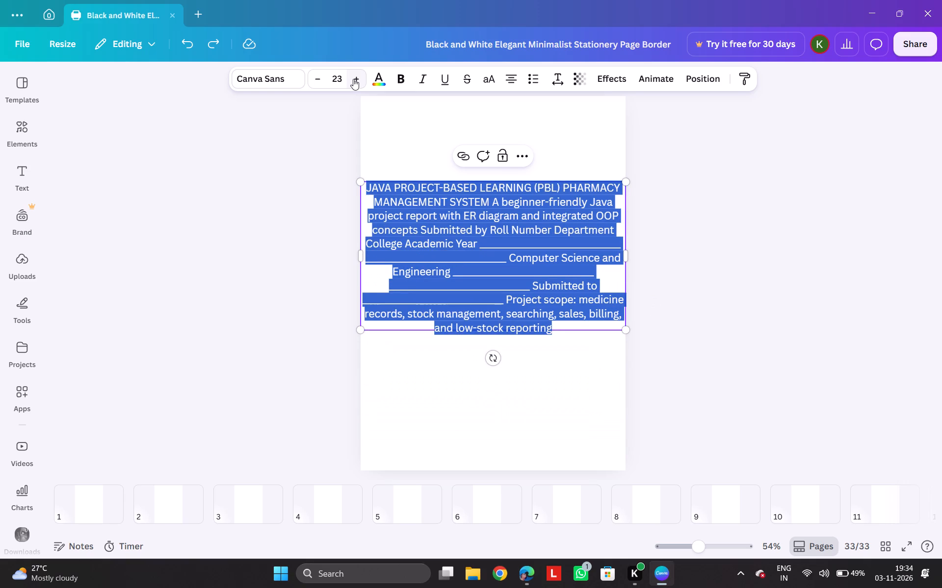
{"action": "key", "text": "ctrl+z"}
{"action": "key", "text": "ctrl+z"}
{"action": "key", "text": "ctrl+z"}
{"action": "key", "text": "ctrl+z"}
{"action": "key", "text": "ctrl+z"}
{"action": "key", "text": "ctrl+z"}
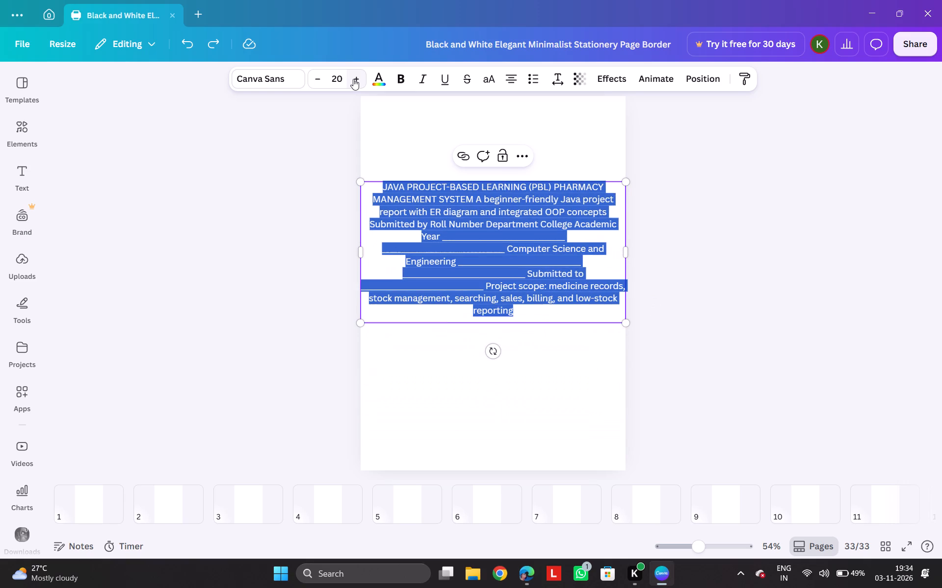
{"action": "key", "text": "ctrl+z"}
{"action": "key", "text": "ctrl+z"}
{"action": "key", "text": "ctrl+z"}
{"action": "key", "text": "ctrl+z"}
{"action": "key", "text": "ctrl+z"}
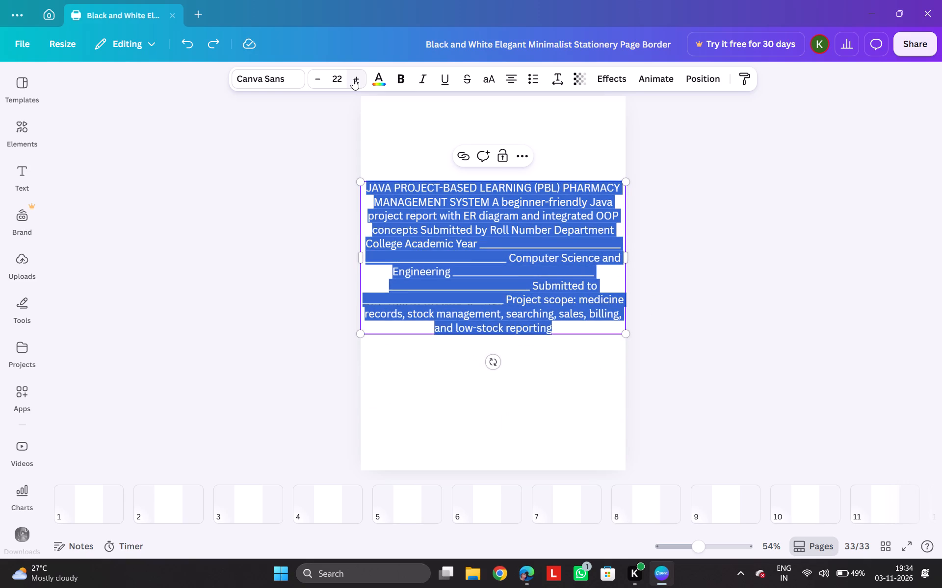
{"action": "key", "text": "ctrl+z"}
{"action": "key", "text": "ctrl+z"}
{"action": "key", "text": "ctrl+z"}
{"action": "key", "text": "ctrl+z"}
{"action": "key", "text": "ctrl+z"}
{"action": "key", "text": "ctrl+z"}
{"action": "key", "text": "ctrl+z"}
{"action": "key", "text": "ctrl+z"}
{"action": "key", "text": "ctrl+z"}
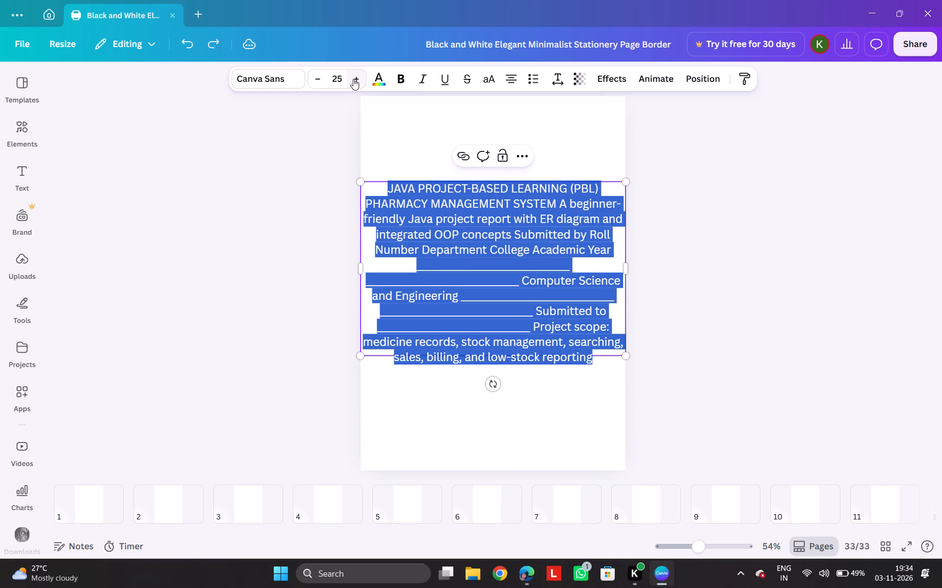
{"action": "key", "text": "ctrl+z"}
{"action": "key", "text": "ctrl+z"}
{"action": "key", "text": "ctrl+z"}
{"action": "key", "text": "ctrl+z"}
{"action": "key", "text": "ctrl+z"}
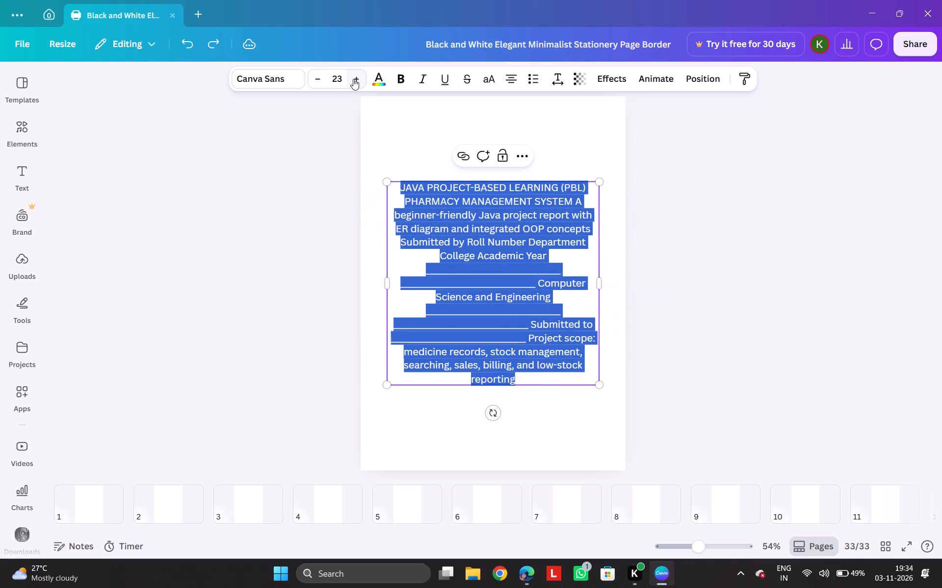
{"action": "key", "text": "ctrl+z"}
{"action": "key", "text": "ctrl+z"}
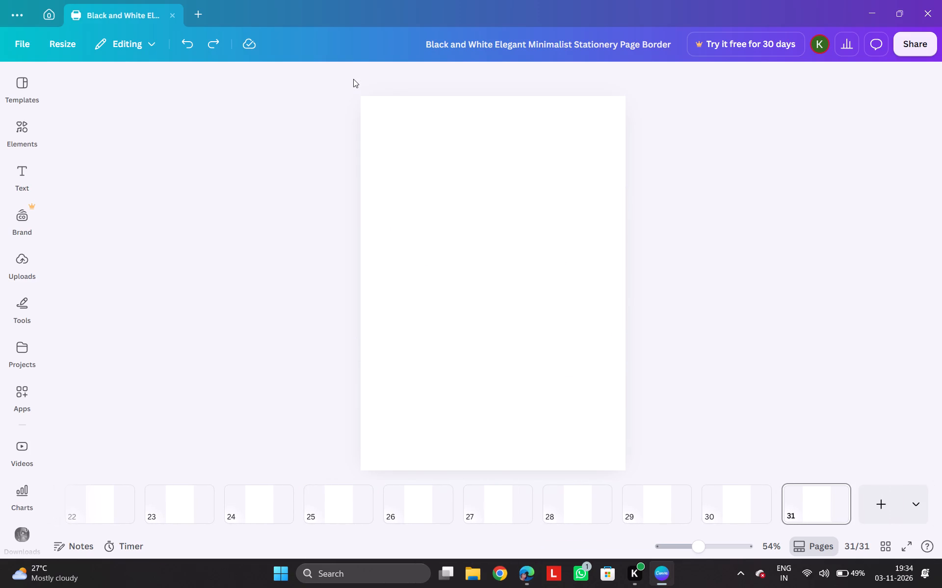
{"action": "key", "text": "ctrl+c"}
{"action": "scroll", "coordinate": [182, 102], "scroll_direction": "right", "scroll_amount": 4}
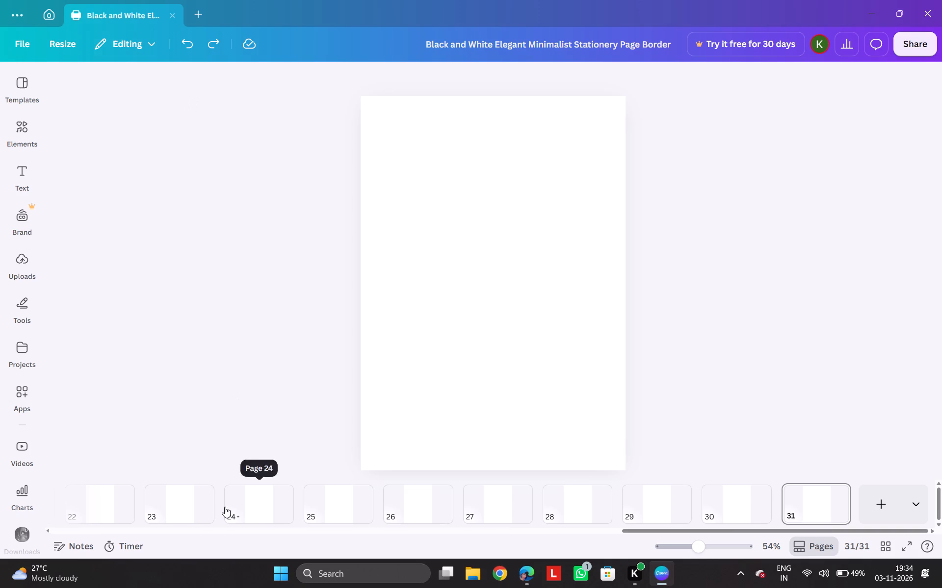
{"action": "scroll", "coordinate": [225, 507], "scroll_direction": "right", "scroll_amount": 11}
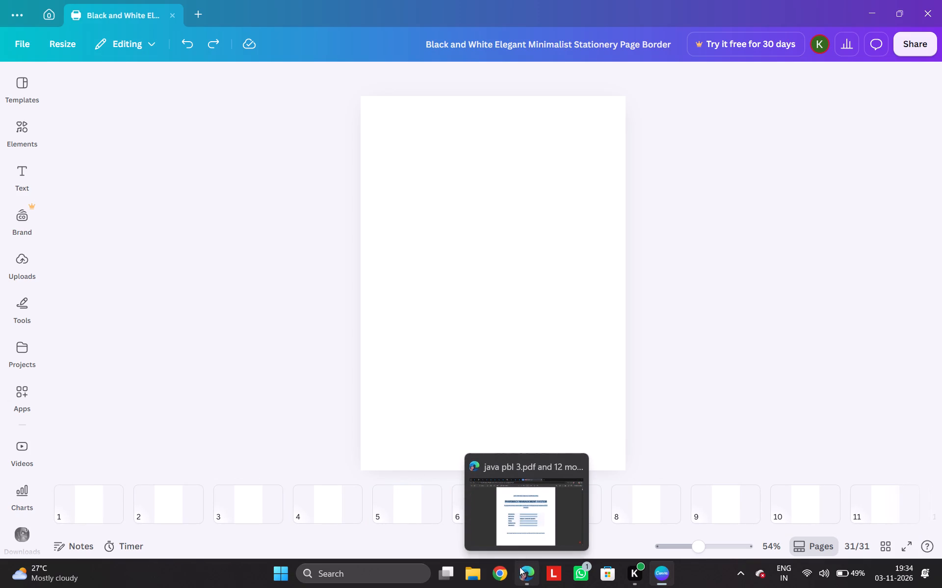
Switch back to java pbl 3.pdf in Microsoft Edge and look over the end of the cover page and the Abstract section.
{"action": "left_click", "coordinate": [523, 521]}
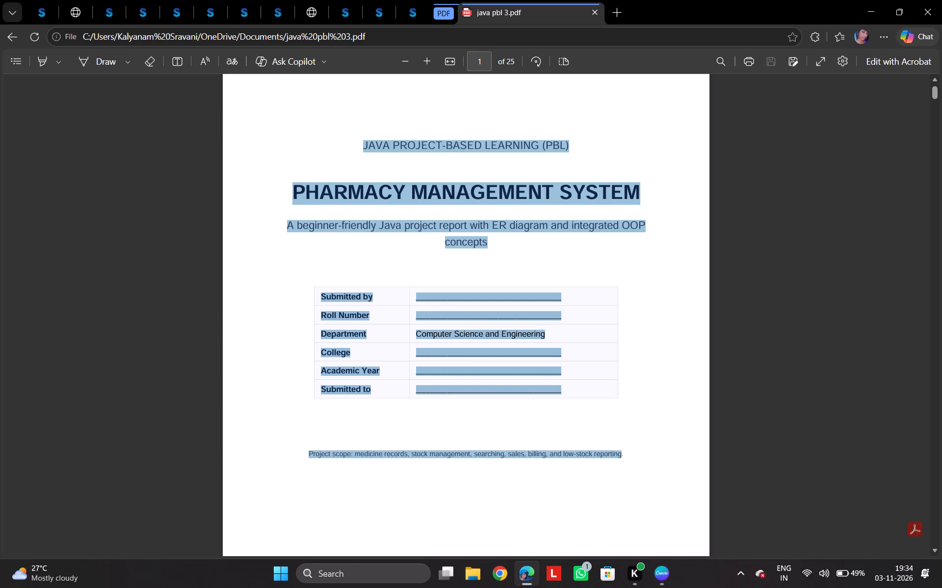
{"action": "scroll", "coordinate": [464, 216], "scroll_direction": "down", "scroll_amount": 4}
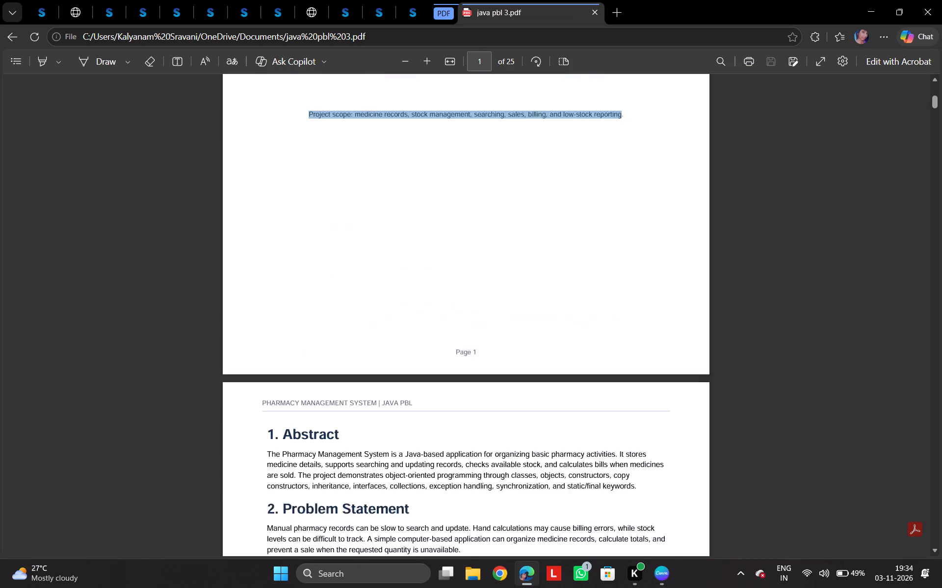
{"action": "scroll", "coordinate": [464, 216], "scroll_direction": "down", "scroll_amount": 2}
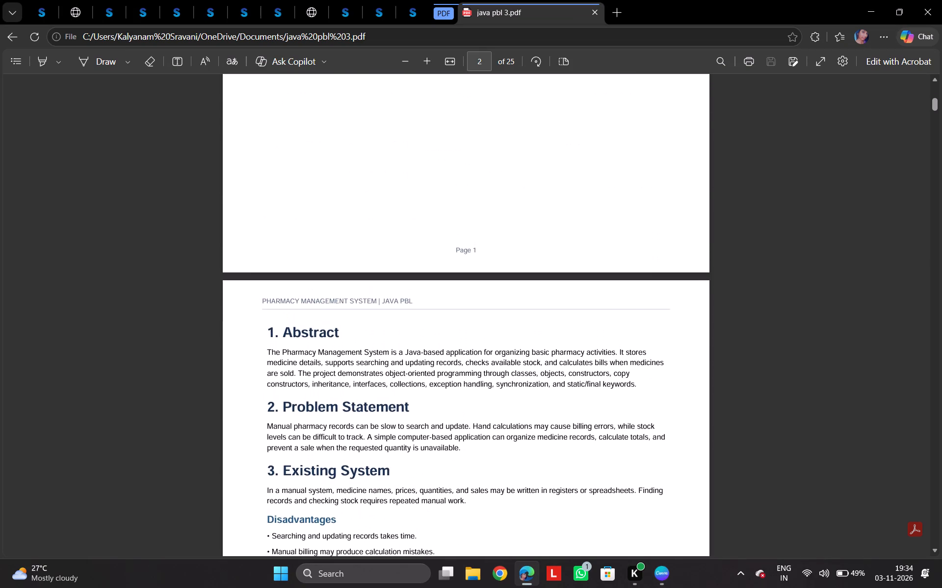
{"action": "scroll", "coordinate": [464, 216], "scroll_direction": "up", "scroll_amount": 1}
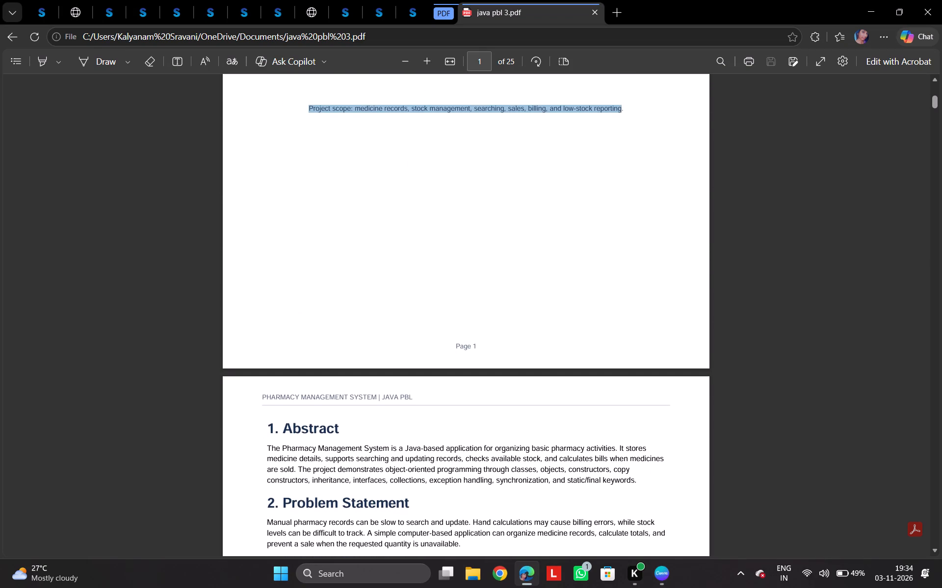
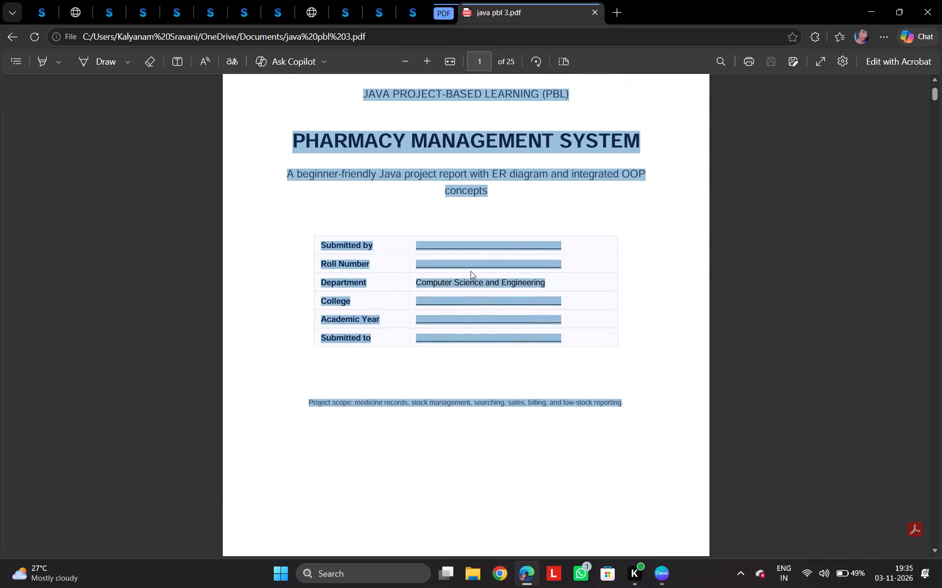
Look through the report's Abstract, Problem Statement, Existing System, Proposed System, Objectives and Hardware sections on pages 2 and 3.
{"action": "scroll", "coordinate": [471, 271], "scroll_direction": "down", "scroll_amount": 5}
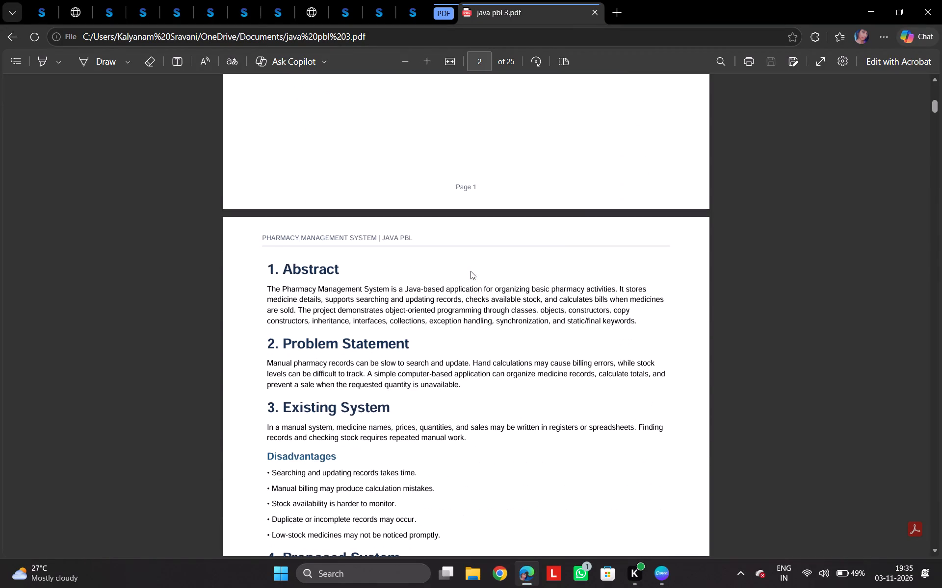
{"action": "scroll", "coordinate": [471, 271], "scroll_direction": "down", "scroll_amount": 1}
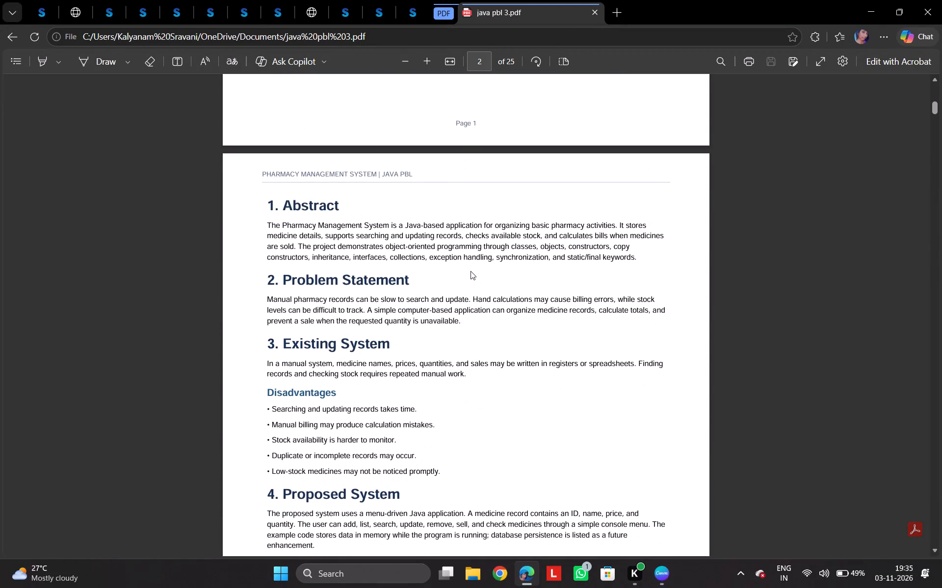
{"action": "scroll", "coordinate": [471, 271], "scroll_direction": "down", "scroll_amount": 2}
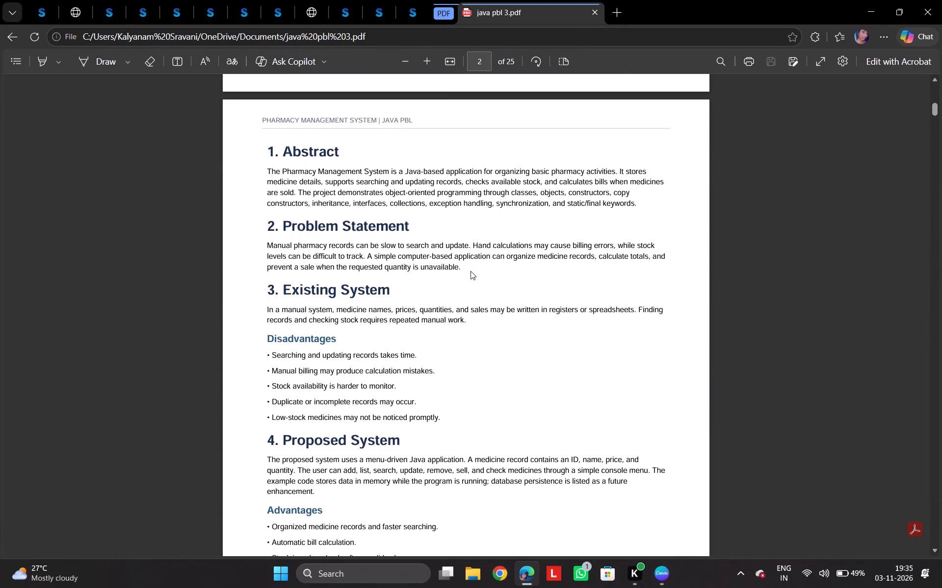
{"action": "scroll", "coordinate": [471, 271], "scroll_direction": "down", "scroll_amount": 3}
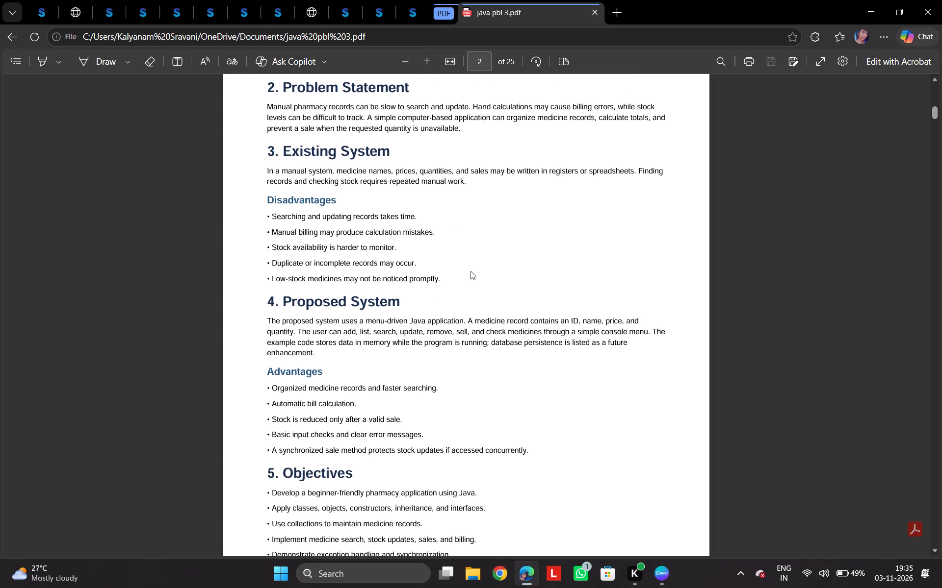
{"action": "scroll", "coordinate": [471, 271], "scroll_direction": "down", "scroll_amount": 3}
Copy the selected cover page text from the PDF and paste it onto blank page 31 of the Canva design.
{"action": "scroll", "coordinate": [471, 271], "scroll_direction": "up", "scroll_amount": 1}
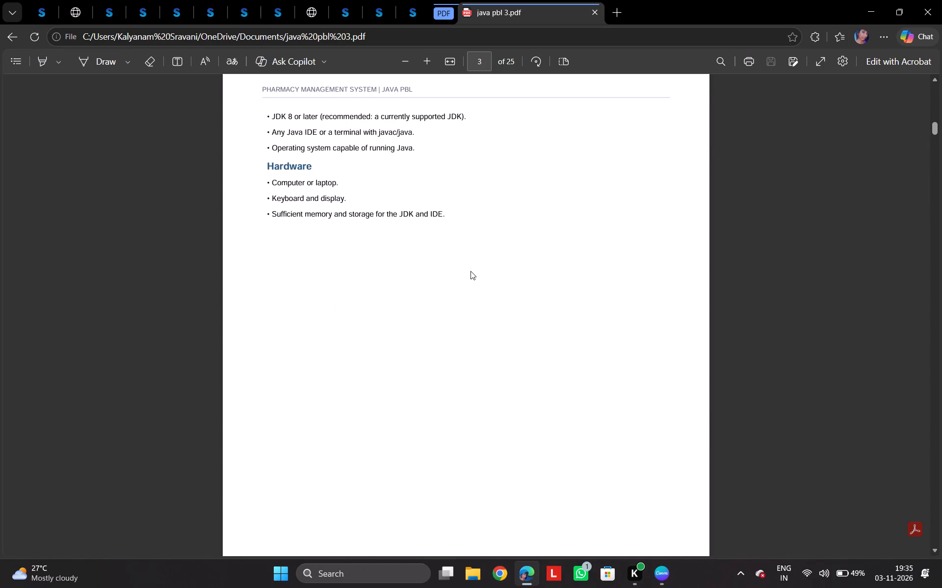
{"action": "scroll", "coordinate": [471, 271], "scroll_direction": "up", "scroll_amount": 2}
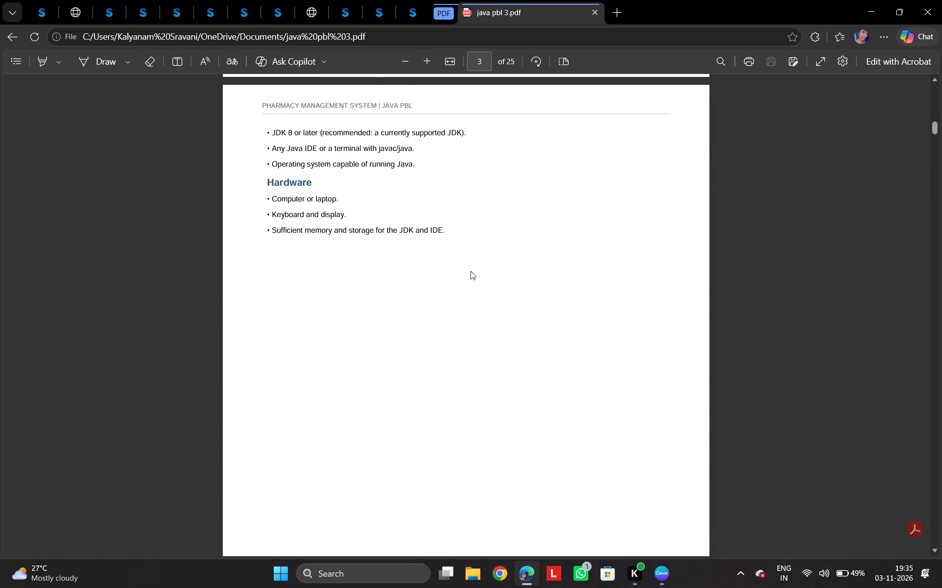
{"action": "scroll", "coordinate": [471, 271], "scroll_direction": "up", "scroll_amount": 7}
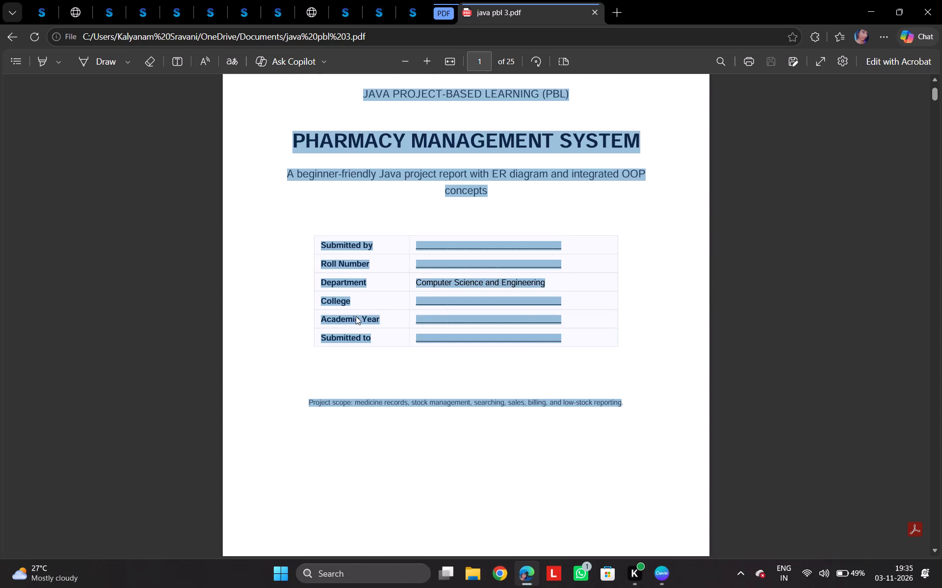
{"action": "key", "text": "ctrl+c"}
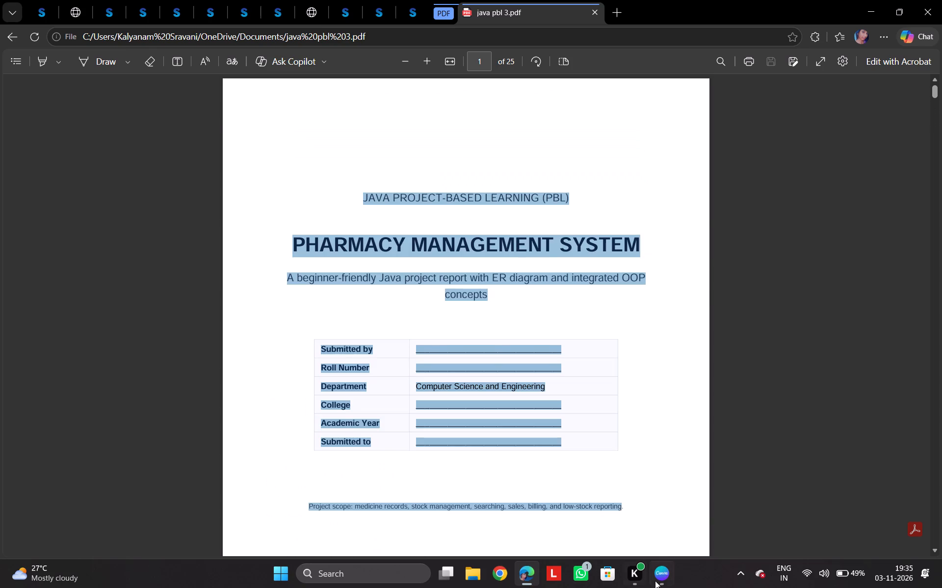
{"action": "left_click", "coordinate": [661, 581]}
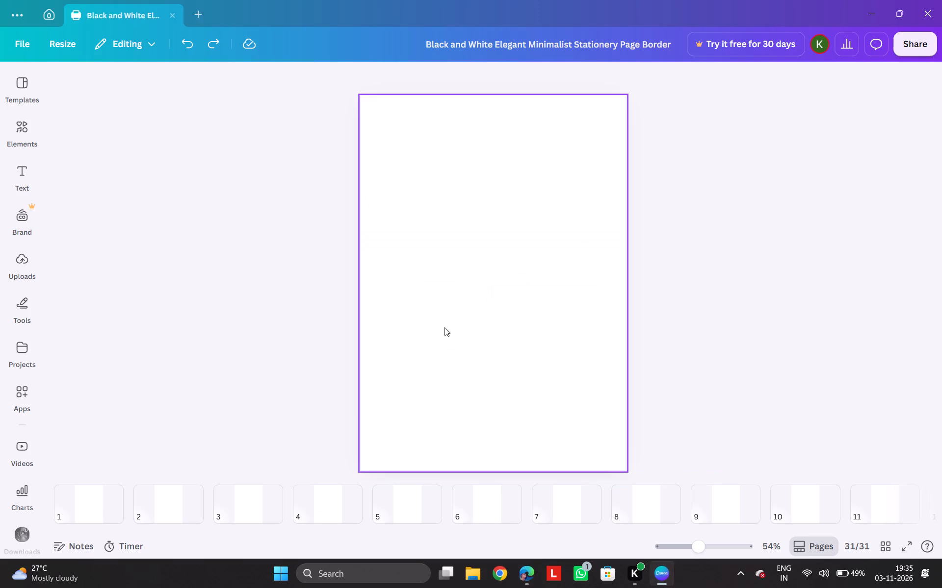
{"action": "key", "text": "ctrl+v"}
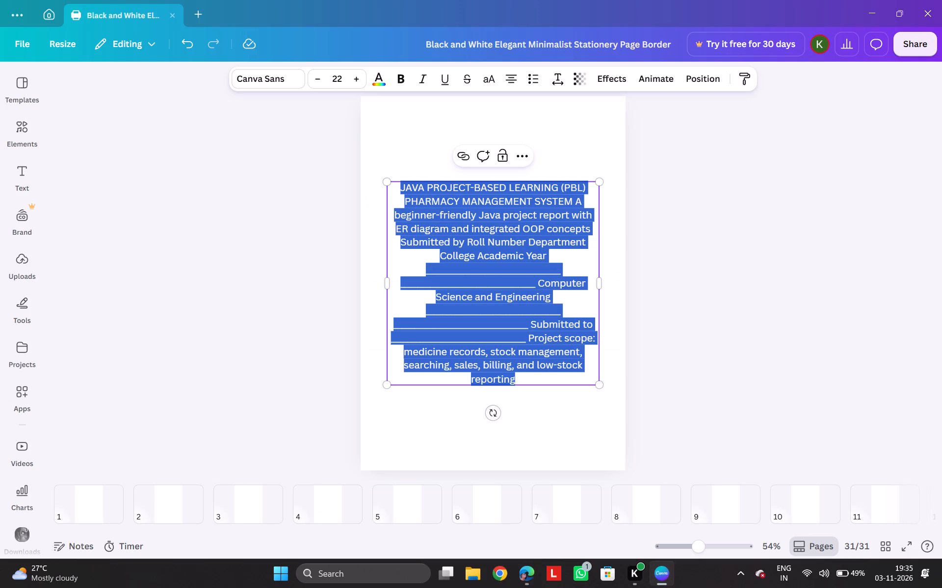
{"action": "left_click", "coordinate": [701, 319]}
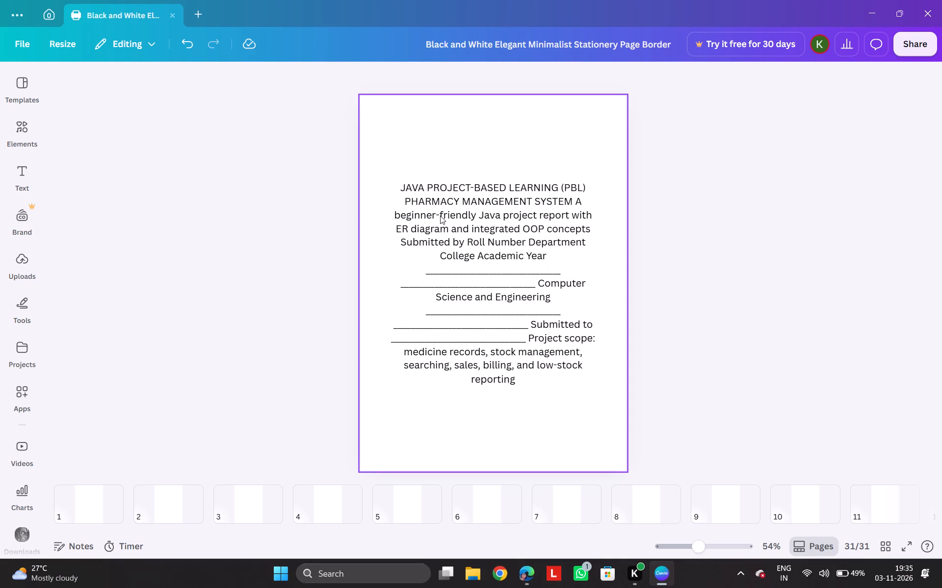
Widen the pasted text box to the page width and put "JAVA PROJECT-BASED LEARNING (PBL)" and "PHARMACY MANAGEMENT SYSTEM" on separate lines of their own.
{"action": "left_click", "coordinate": [576, 202]}
{"action": "left_click", "coordinate": [576, 202]}
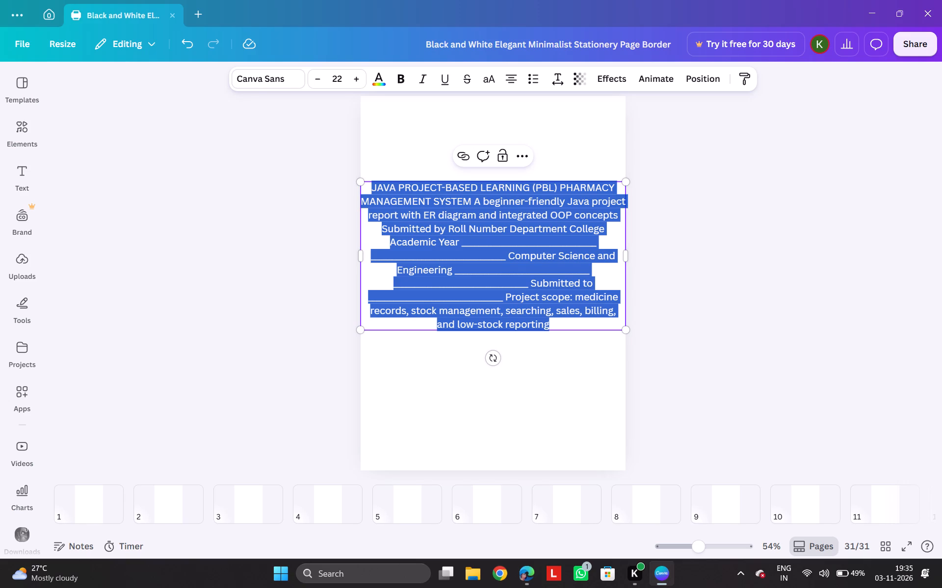
{"action": "left_click", "coordinate": [557, 186]}
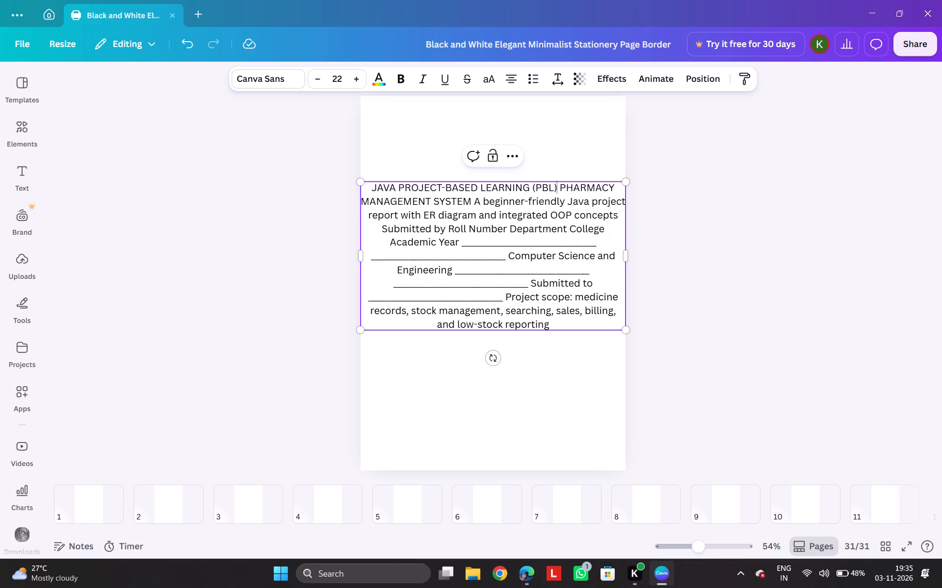
{"action": "key", "text": "Return"}
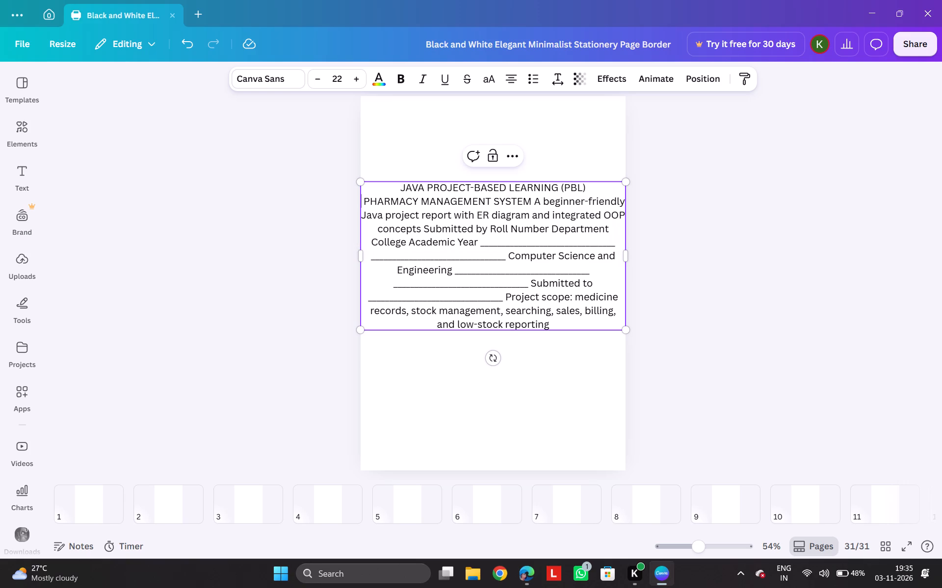
{"action": "right_click", "coordinate": [533, 203]}
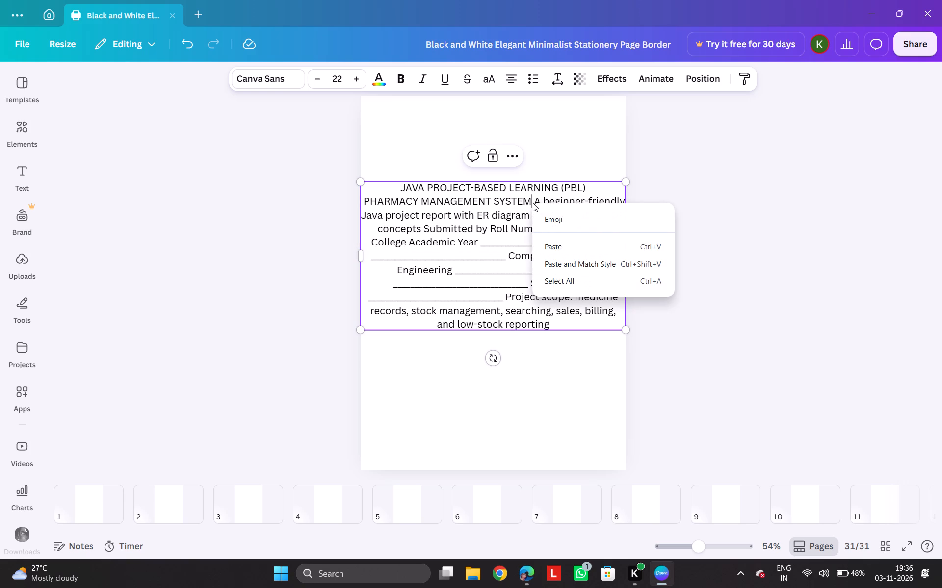
{"action": "key", "text": "Return"}
{"action": "left_click", "coordinate": [712, 157]}
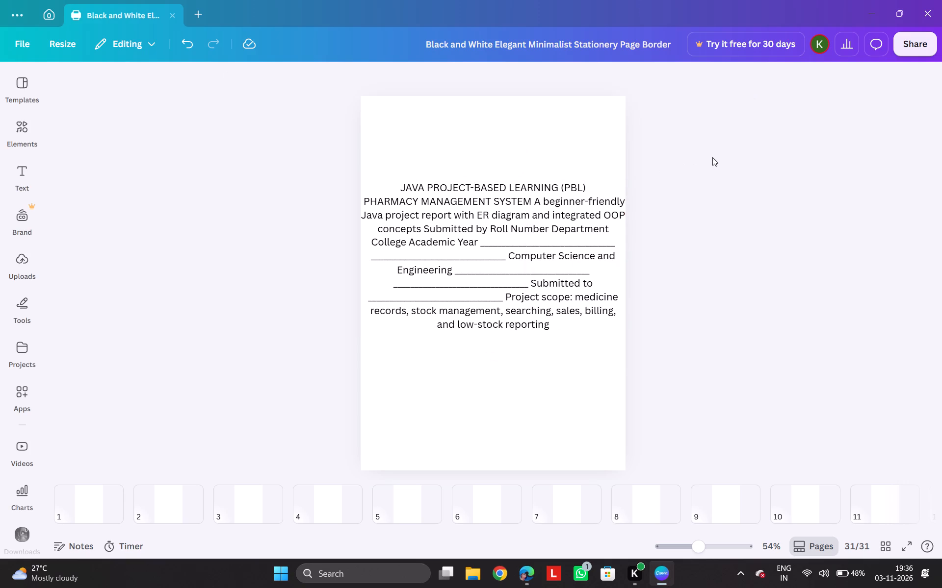
{"action": "left_click", "coordinate": [532, 201]}
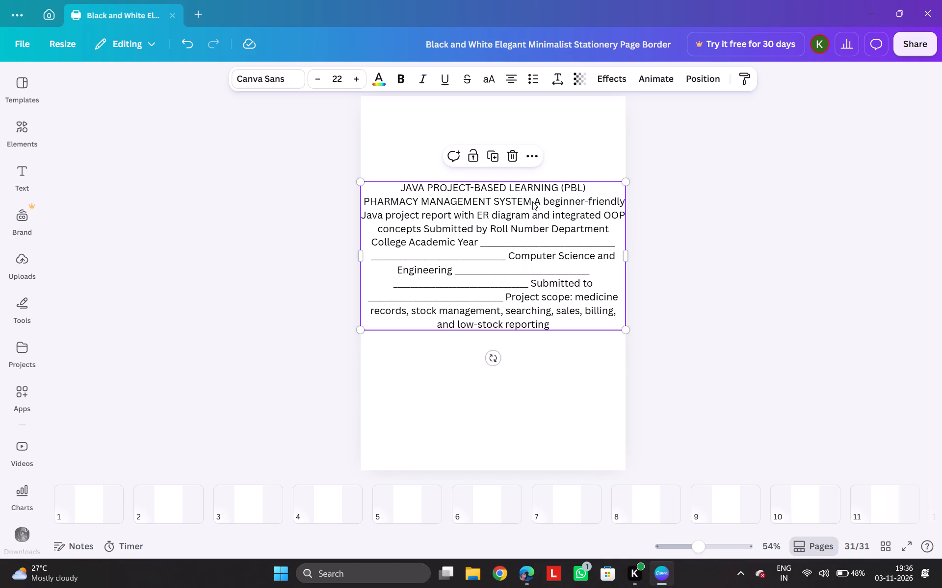
{"action": "left_click", "coordinate": [532, 201]}
{"action": "key", "text": "Return"}
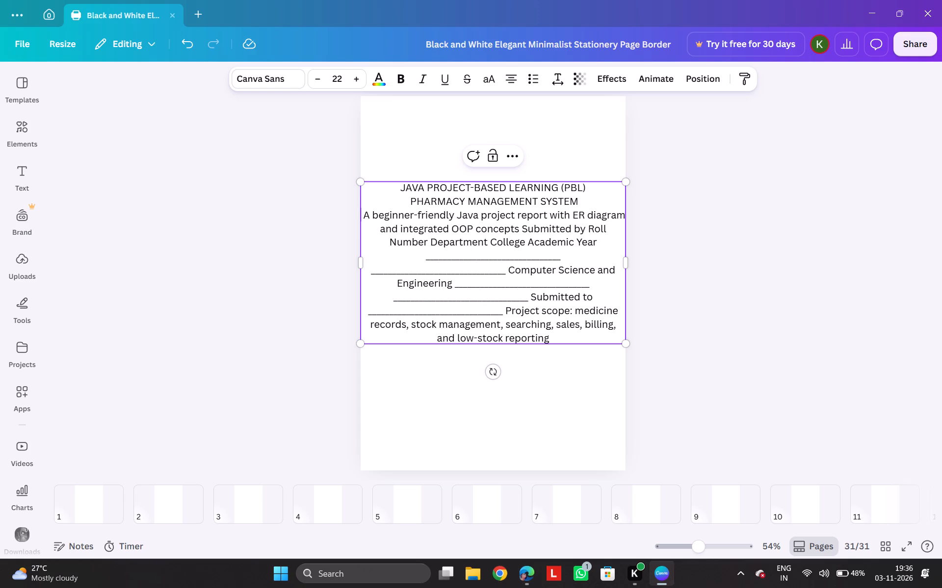
Shorten the subtitle to "A beginner-friendly Java project report and OOP concepts", breaking the line before "OOP concepts".
{"action": "left_click_drag", "start_coordinate": [550, 215], "coordinate": [618, 215]}
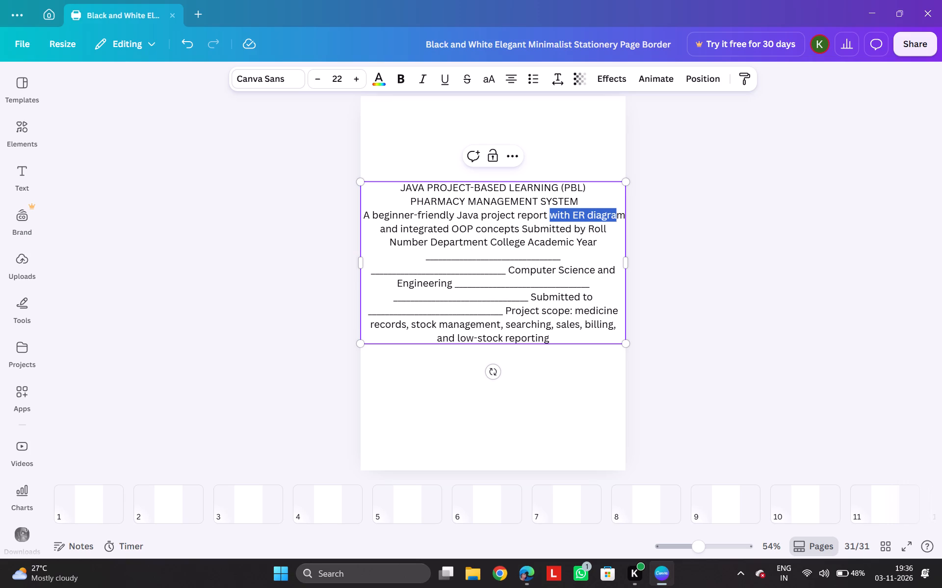
{"action": "left_click_drag", "start_coordinate": [618, 215], "coordinate": [623, 215]}
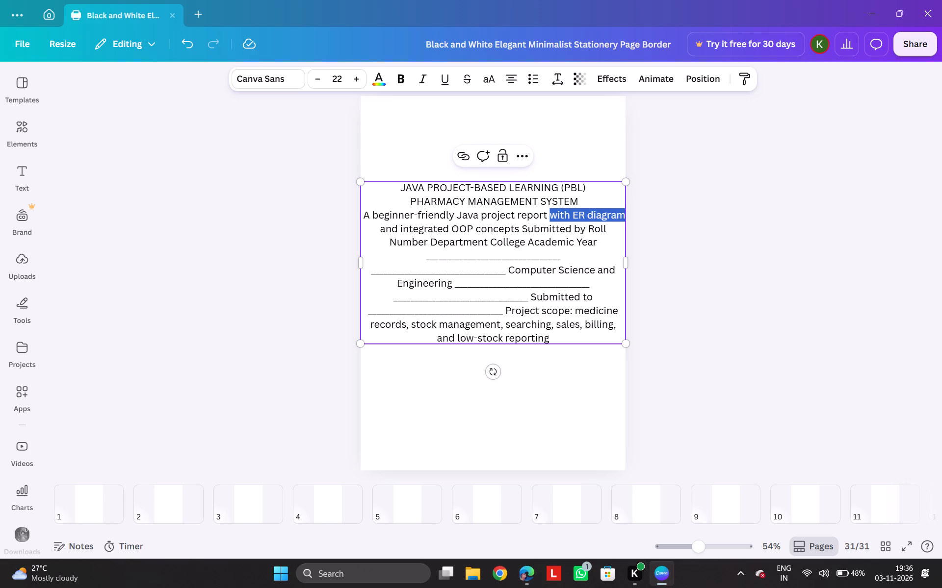
{"action": "key", "text": "Delete"}
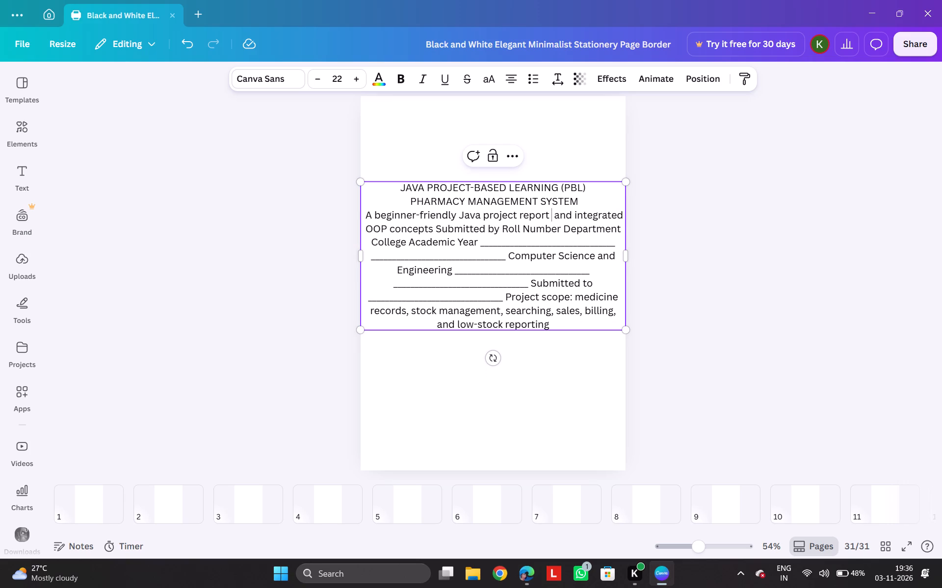
{"action": "left_click_drag", "start_coordinate": [623, 215], "coordinate": [627, 217]}
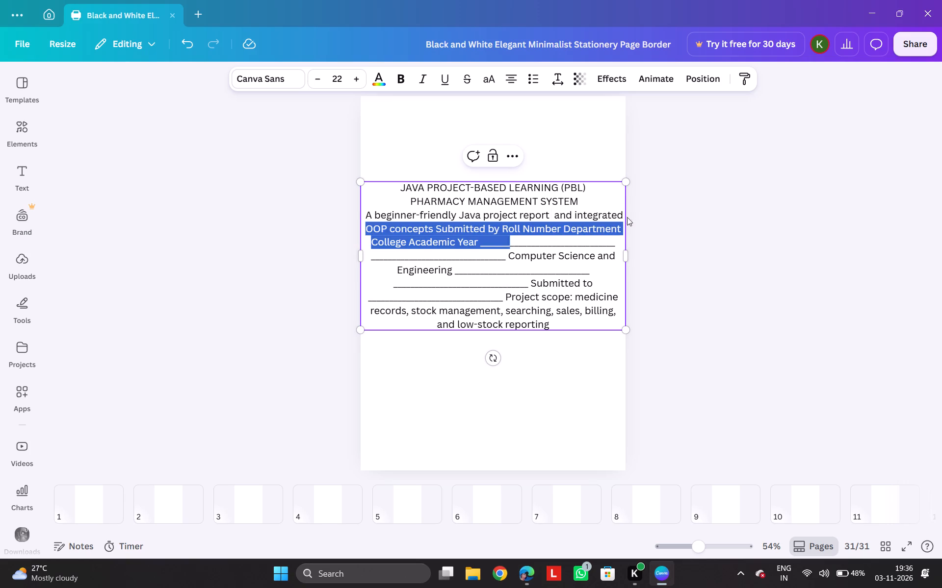
{"action": "left_click_drag", "start_coordinate": [627, 217], "coordinate": [551, 219]}
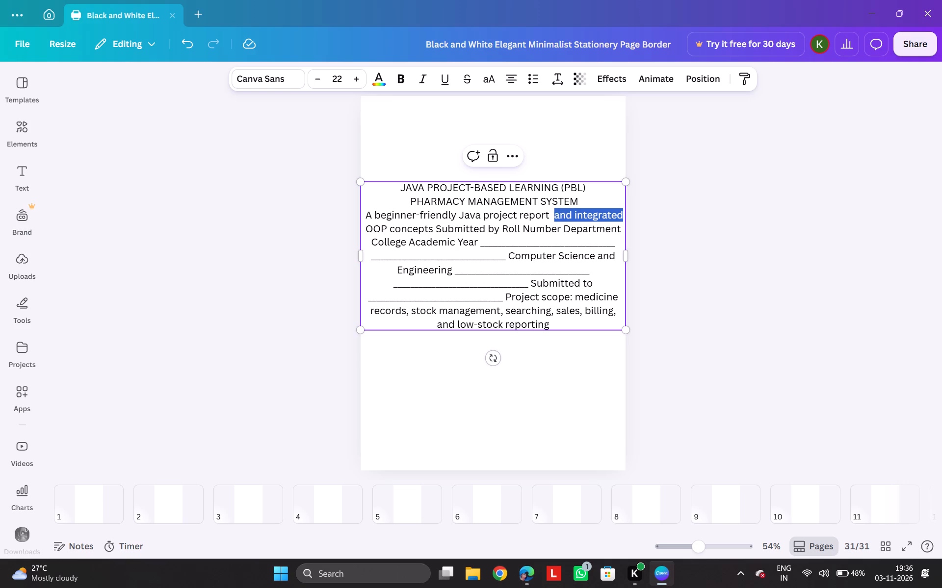
{"action": "left_click_drag", "start_coordinate": [551, 219], "coordinate": [551, 218]}
{"action": "key", "text": "Delete"}
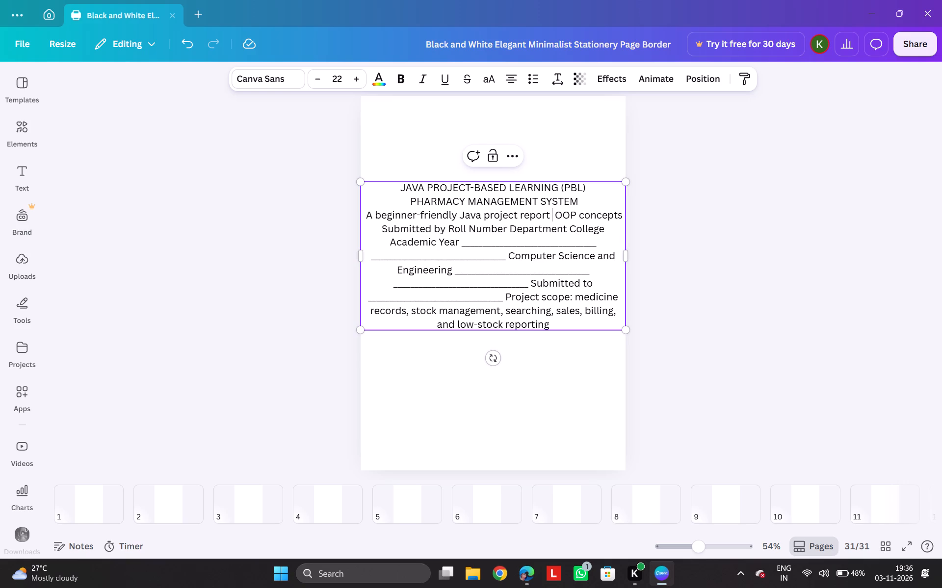
{"action": "type", "text": "and"}
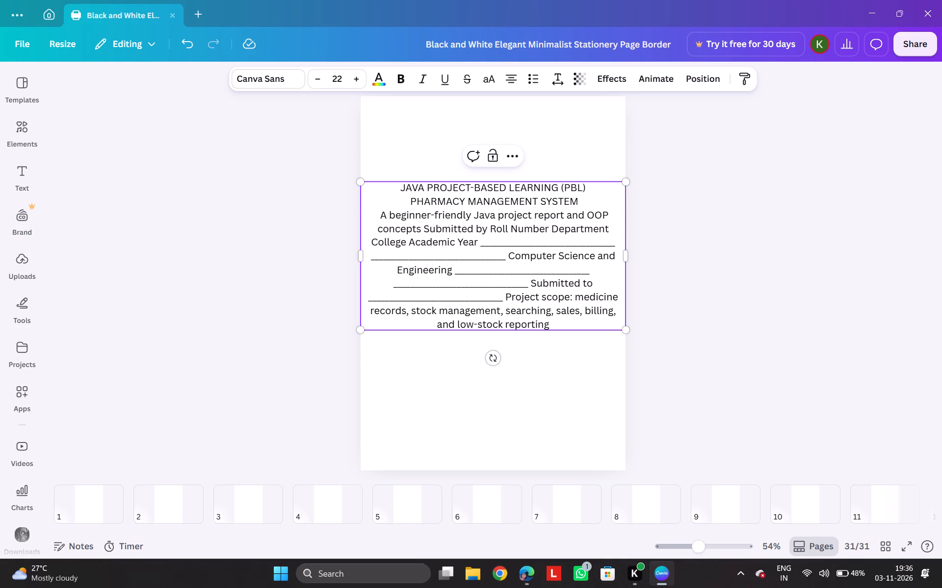
{"action": "key", "text": "Return"}
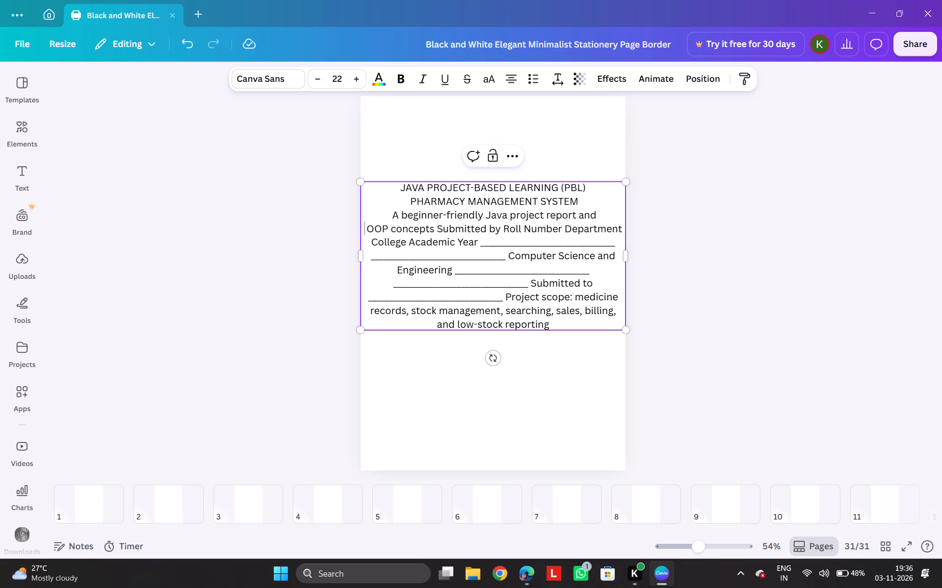
Put "Computer Science and Engineering" on its own line and delete the underscore blank directly above it.
{"action": "left_click", "coordinate": [508, 258]}
{"action": "key", "text": "Return"}
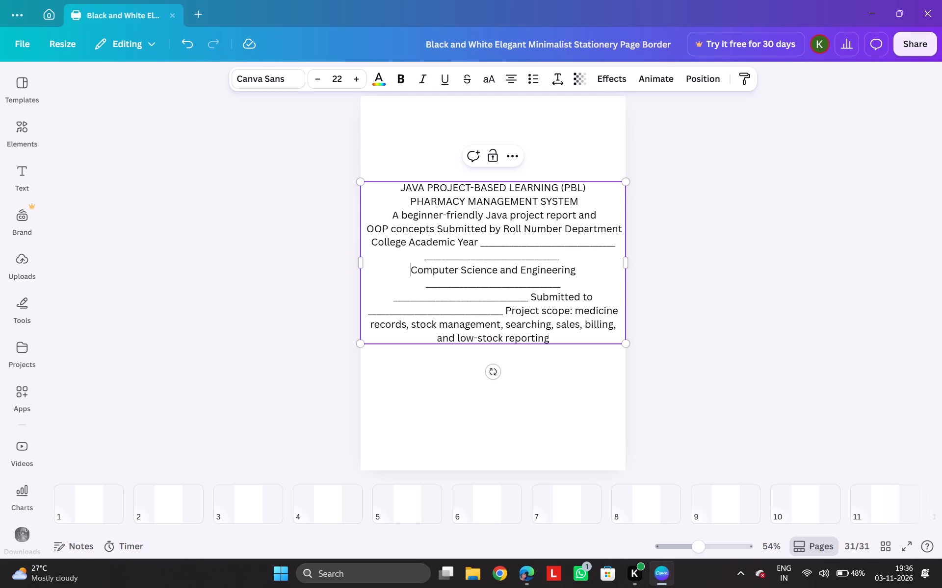
{"action": "left_click", "coordinate": [424, 258]}
{"action": "left_click_drag", "start_coordinate": [424, 258], "coordinate": [435, 258]}
{"action": "key", "text": "Delete"}
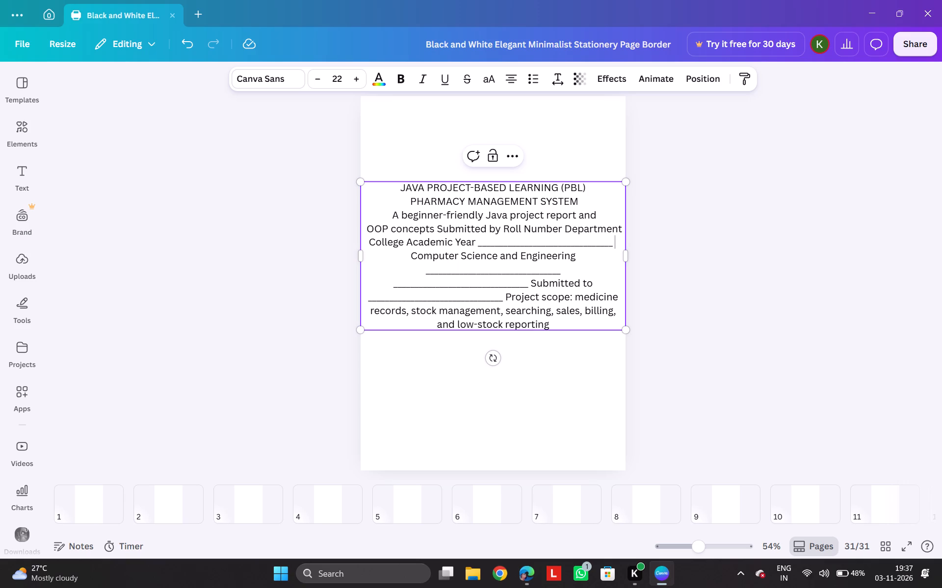
Insert an empty line between the two underscore blanks below "Computer Science and Engineering" and start "Submitted to" on a new line.
{"action": "left_click", "coordinate": [583, 256]}
{"action": "left_click", "coordinate": [572, 276]}
{"action": "key", "text": "Return"}
{"action": "key", "text": "Return"}
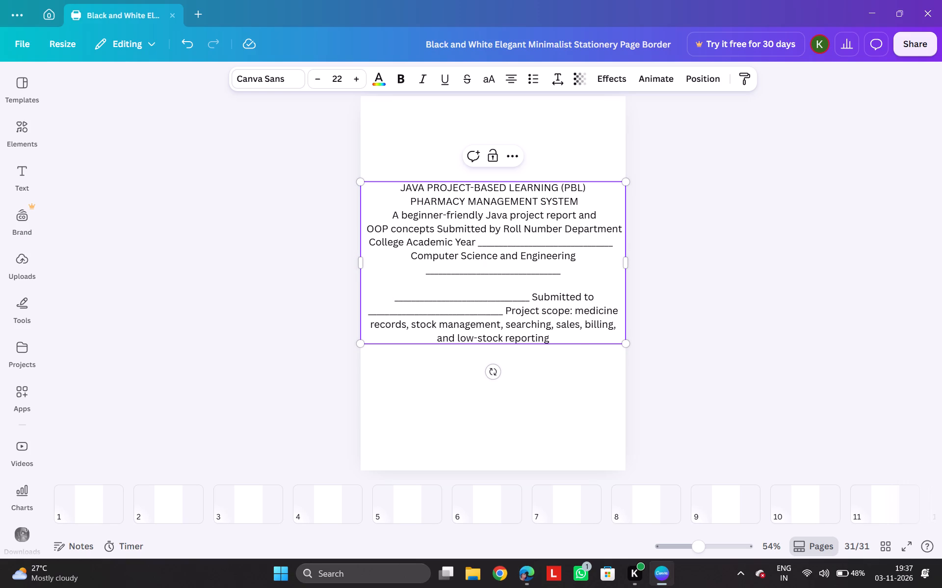
{"action": "left_click", "coordinate": [532, 297]}
{"action": "key", "text": "Return"}
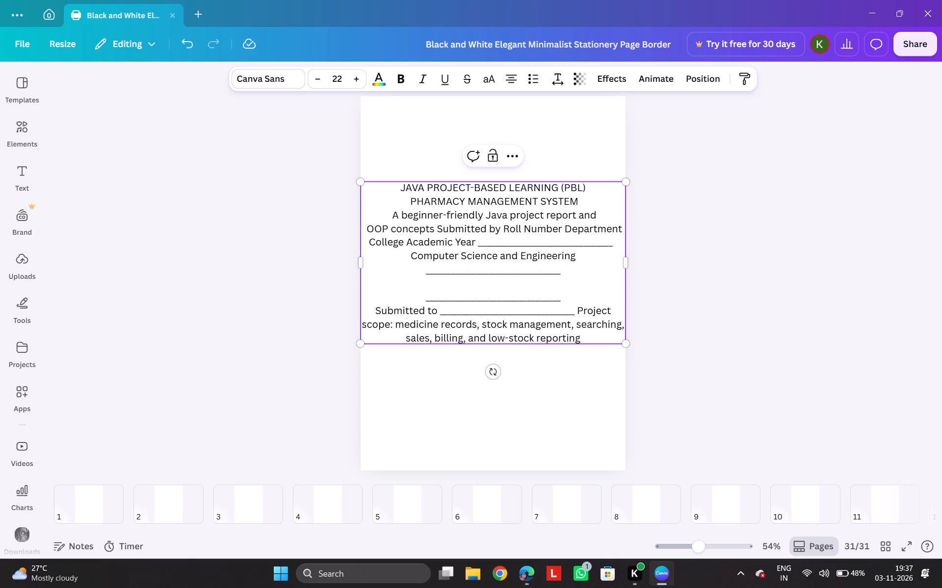
Delete the project scope sentence that follows the "Submitted to" underscore blank at the end of the cover text.
{"action": "left_click_drag", "start_coordinate": [614, 311], "coordinate": [577, 311]}
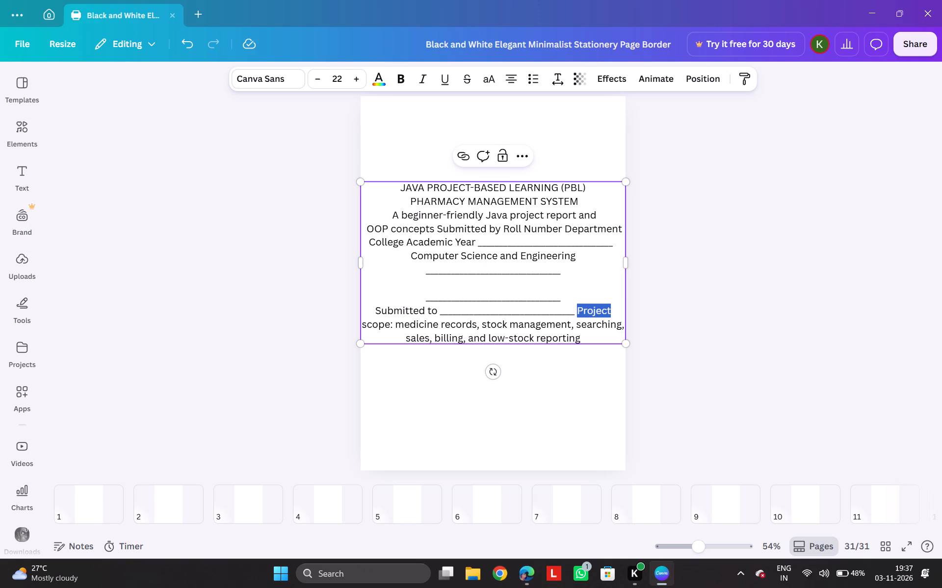
{"action": "key", "text": "Delete"}
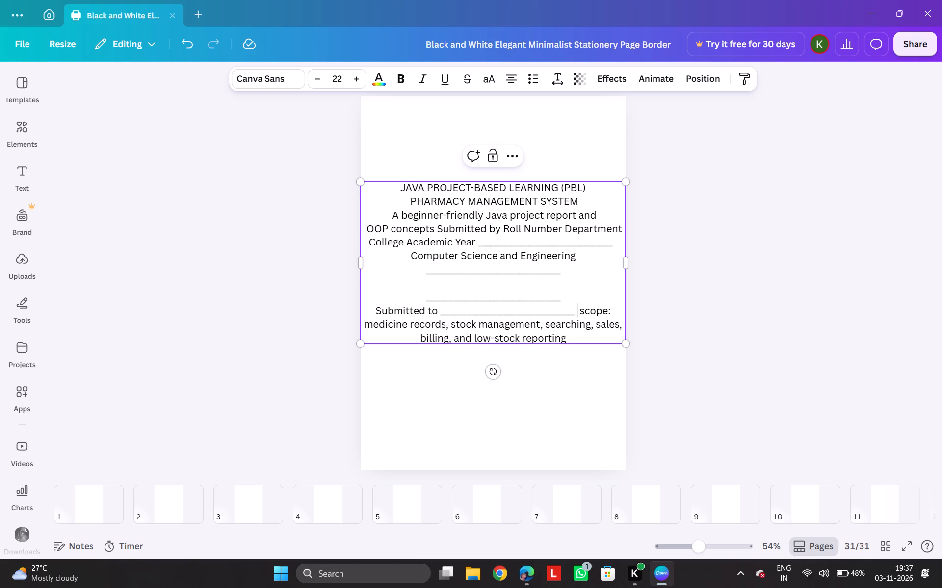
{"action": "left_click_drag", "start_coordinate": [576, 338], "coordinate": [381, 320]}
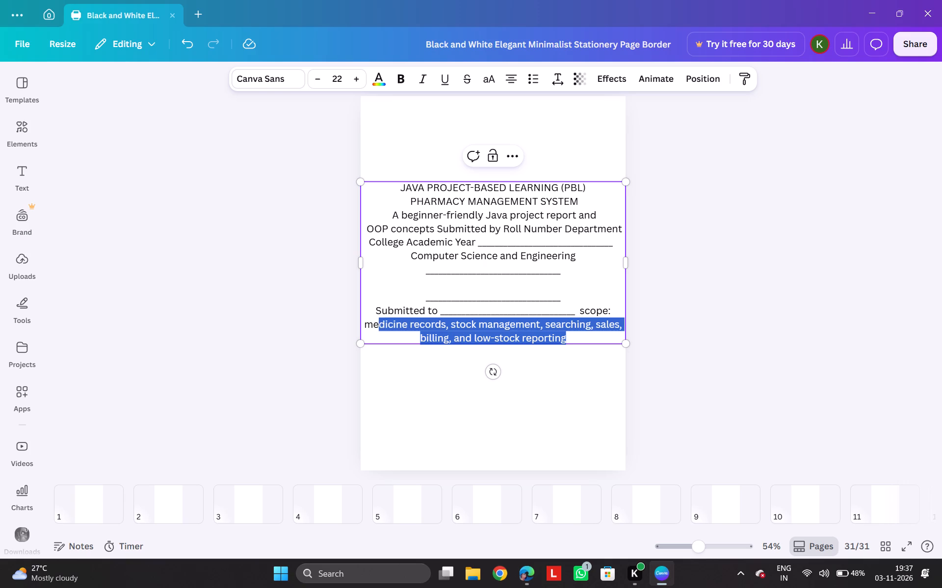
{"action": "left_click_drag", "start_coordinate": [381, 320], "coordinate": [363, 324]}
{"action": "key", "text": "Delete"}
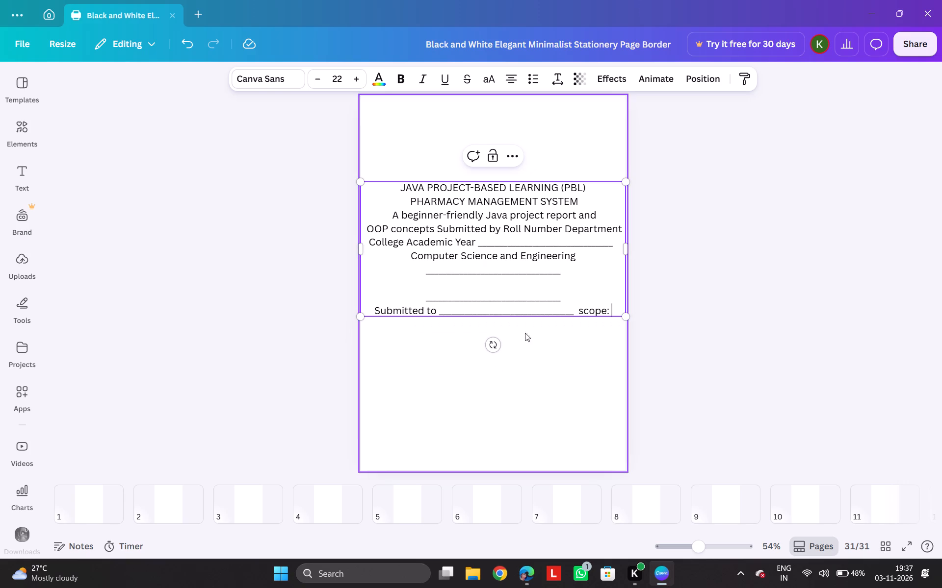
{"action": "left_click_drag", "start_coordinate": [609, 310], "coordinate": [579, 313]}
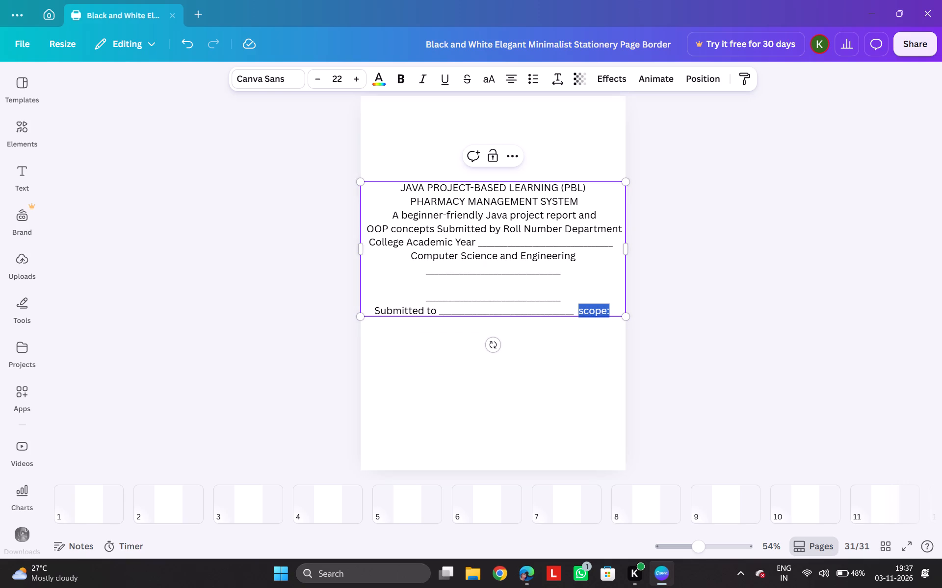
{"action": "left_click_drag", "start_coordinate": [579, 313], "coordinate": [577, 313]}
{"action": "key", "text": "Delete"}
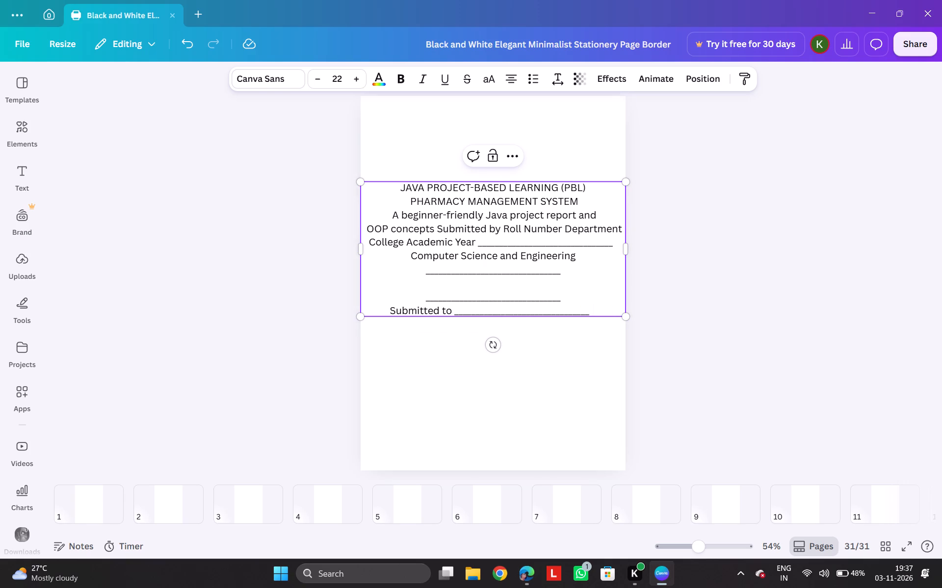
Join "Submitted to" onto the line of the underscore blank above it and change it to lowercase "submitted to".
{"action": "left_click", "coordinate": [571, 296]}
{"action": "key", "text": "Delete"}
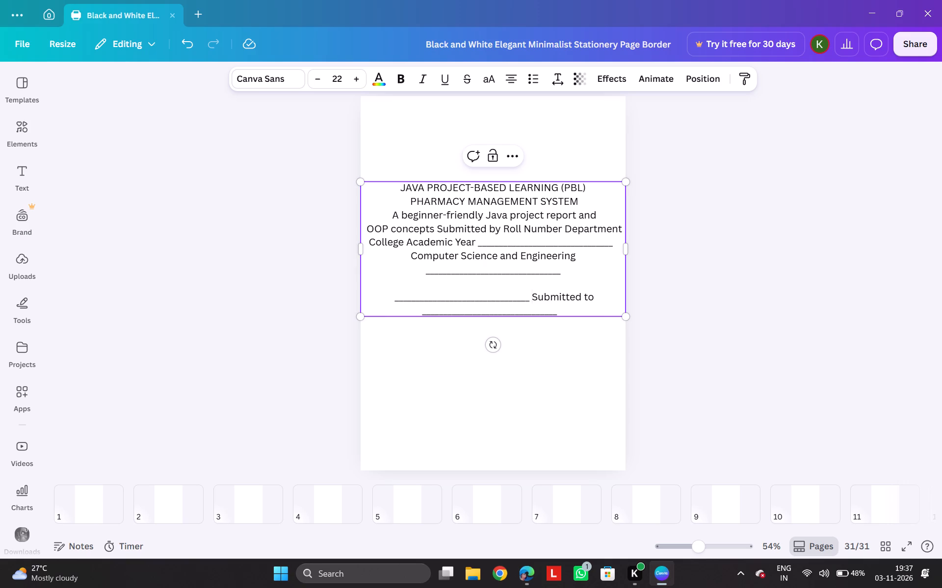
{"action": "key", "text": "Delete"}
{"action": "key", "text": "Delete"}
{"action": "type", "text": "su"}
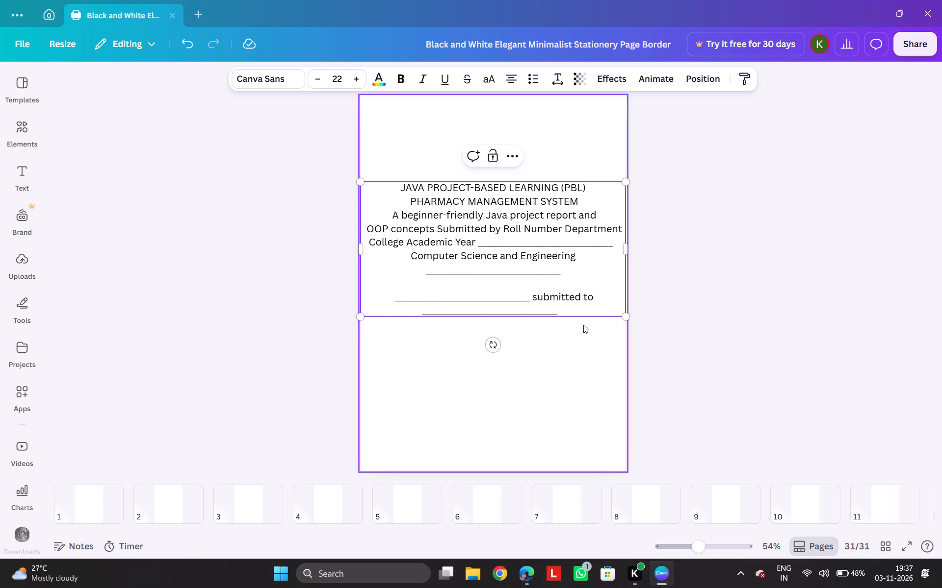
Delete the whole underscore blank in front of "submitted to" together with the empty line above it.
{"action": "left_click_drag", "start_coordinate": [527, 297], "coordinate": [363, 287]}
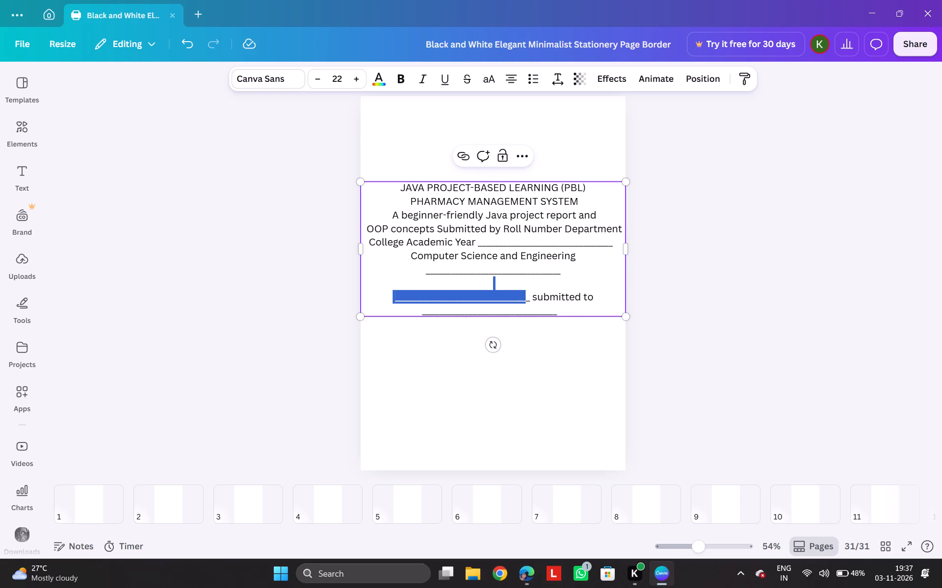
{"action": "key", "text": "Delete"}
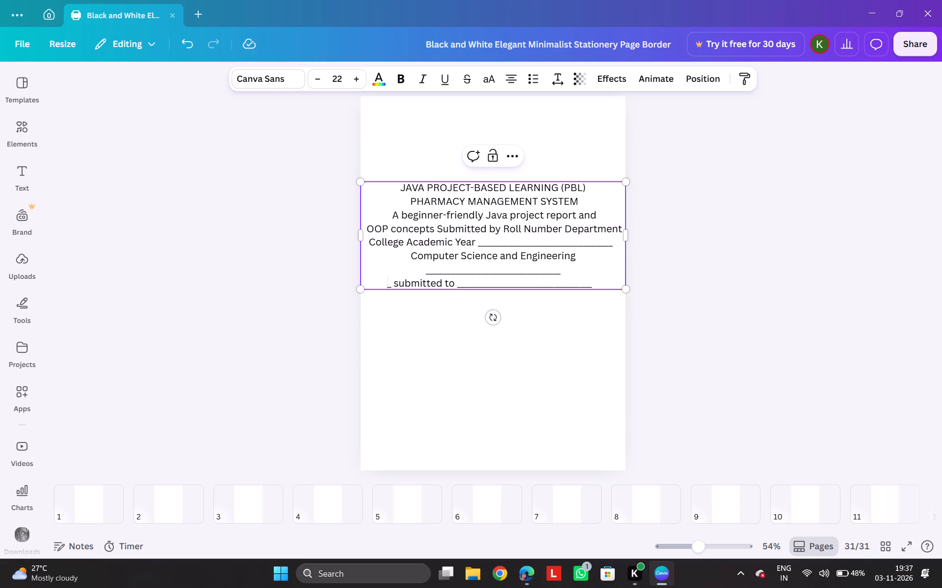
{"action": "key", "text": "Right"}
{"action": "left_click_drag", "start_coordinate": [392, 287], "coordinate": [383, 287]}
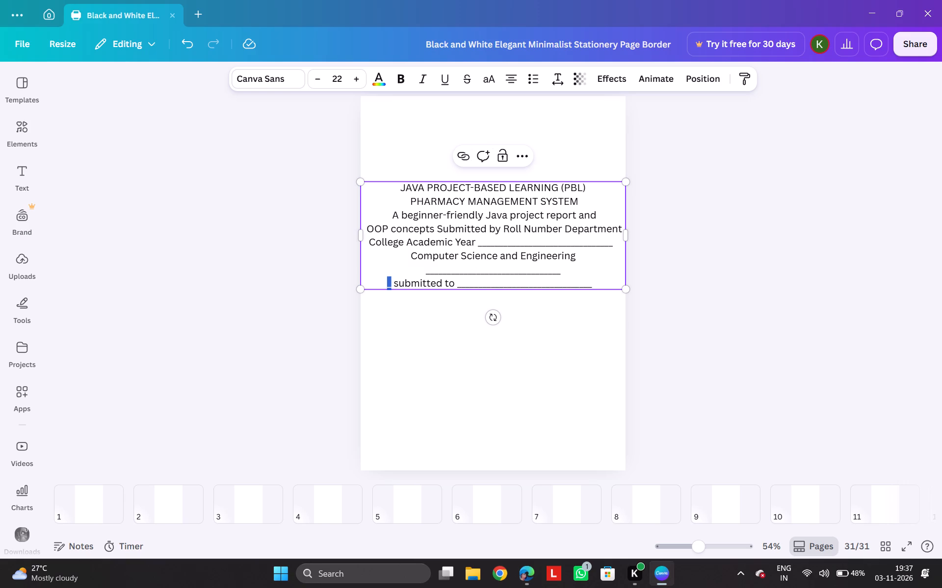
{"action": "key", "text": "Delete"}
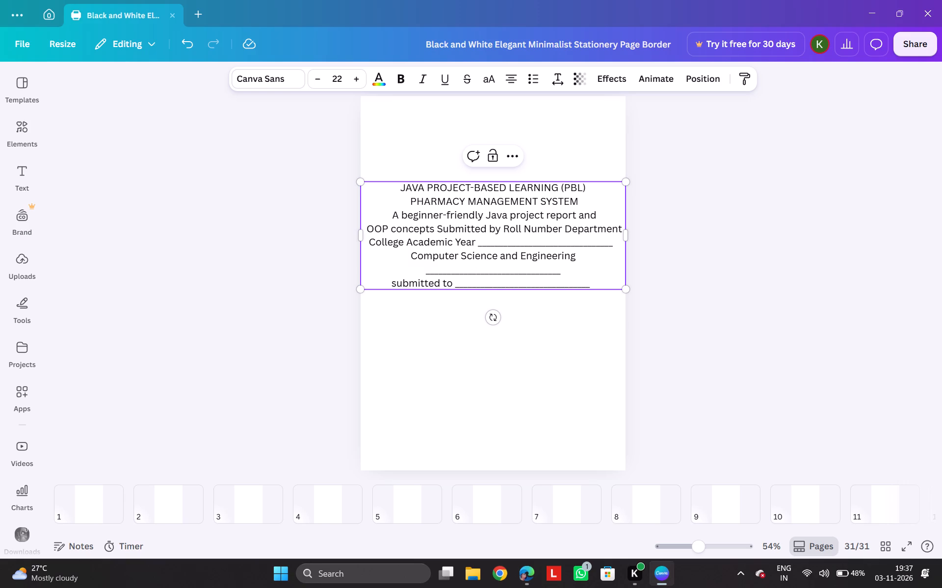
Insert a single line break between "Computer Science and Engineering" and the underscore blank that follows it.
{"action": "left_click", "coordinate": [585, 258]}
{"action": "key", "text": "Return"}
{"action": "key", "text": "Return"}
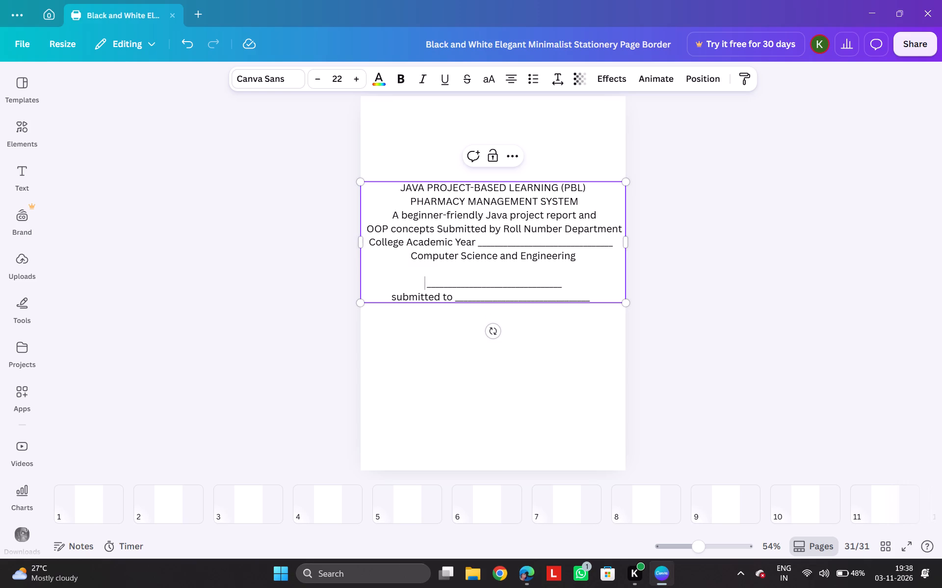
{"action": "key", "text": "BackSpace"}
{"action": "key", "text": "BackSpace"}
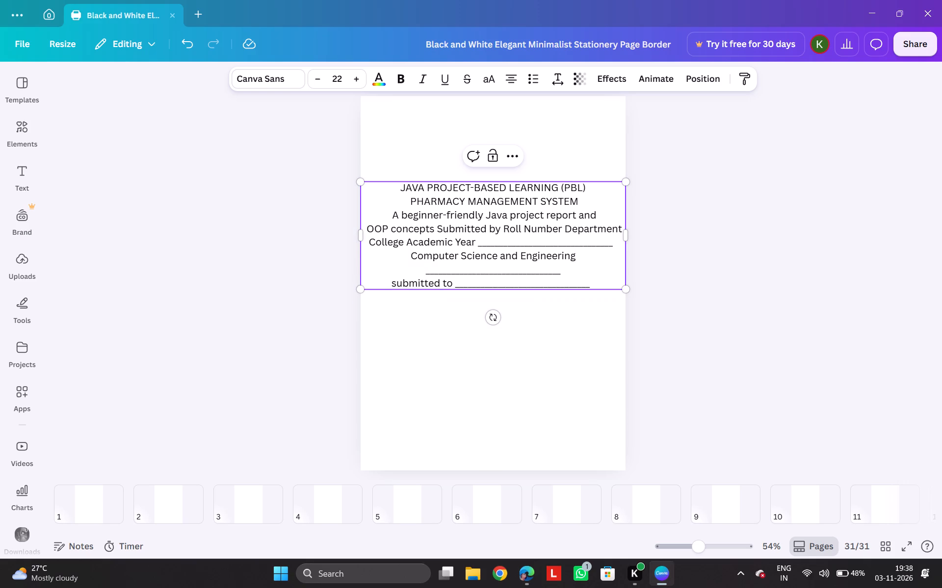
{"action": "key", "text": "Return"}
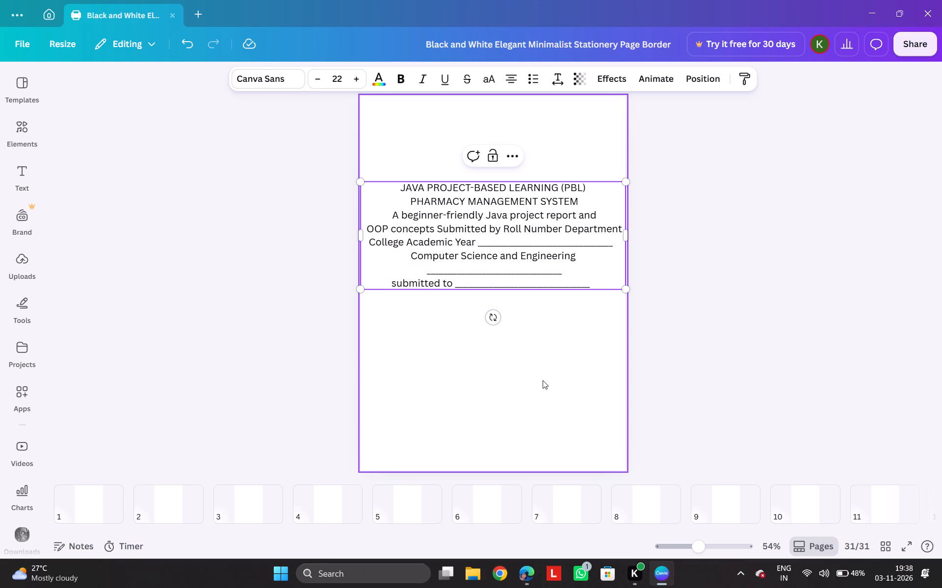
{"action": "left_click", "coordinate": [699, 348]}
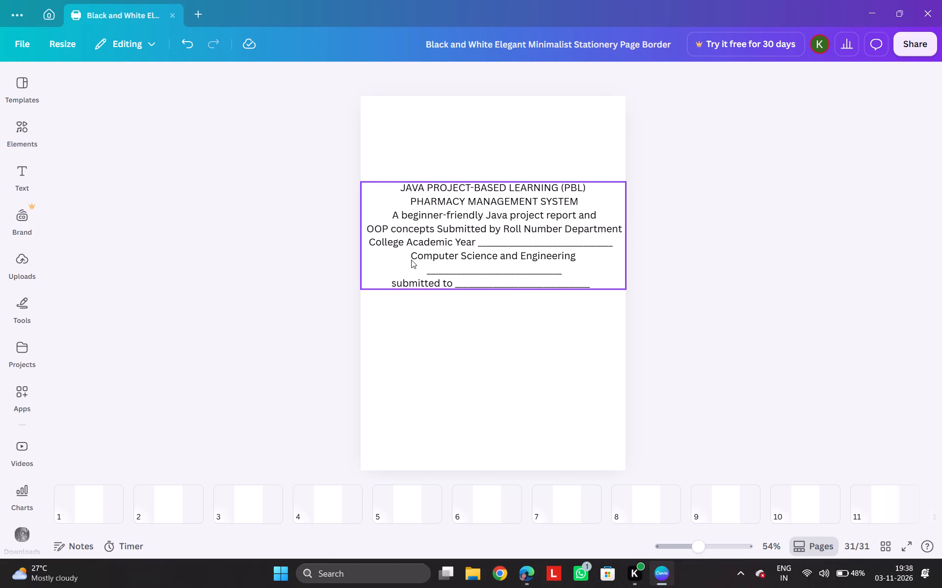
Shorten the underscore blank after "Academic Year" by several characters and keep "Computer Science and Engineering" on its own line.
{"action": "left_click", "coordinate": [585, 257]}
{"action": "left_click", "coordinate": [585, 257]}
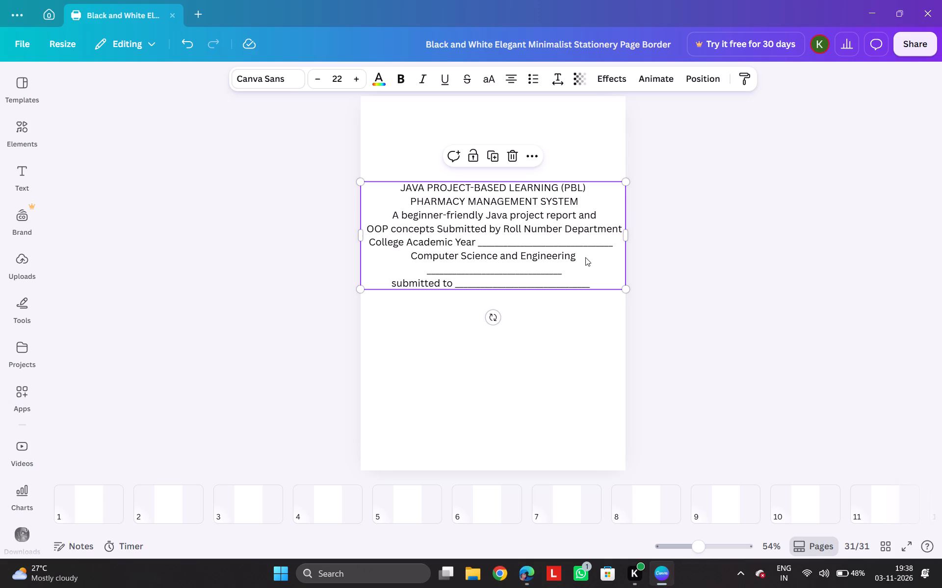
{"action": "left_click", "coordinate": [581, 257]}
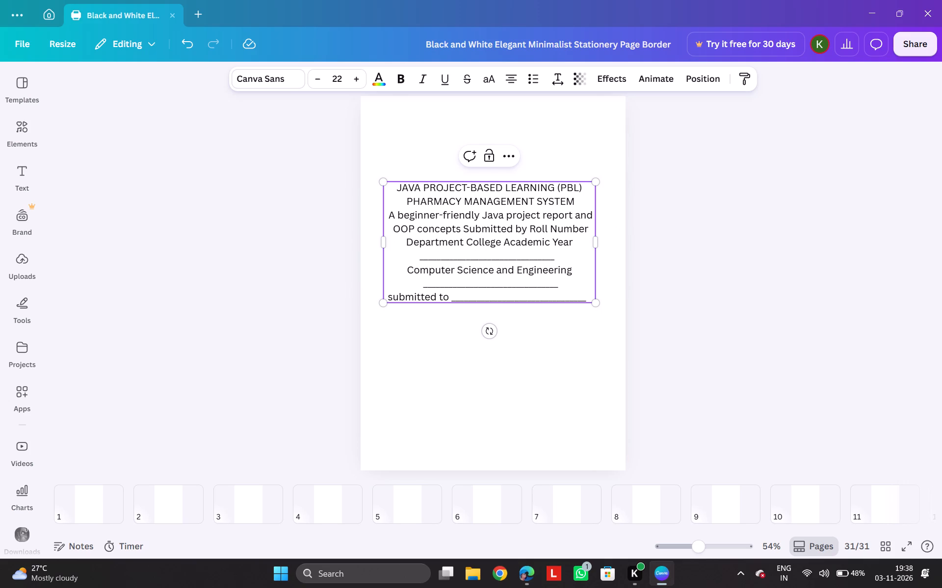
{"action": "left_click", "coordinate": [405, 271]}
{"action": "key", "text": "BackSpace"}
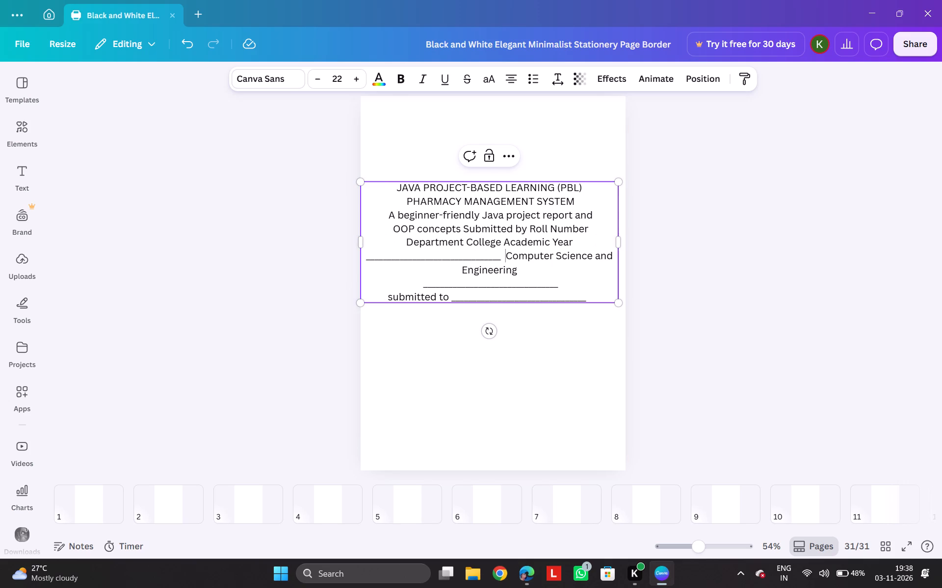
{"action": "key", "text": "BackSpace"}
{"action": "key", "text": "BackSpace"}
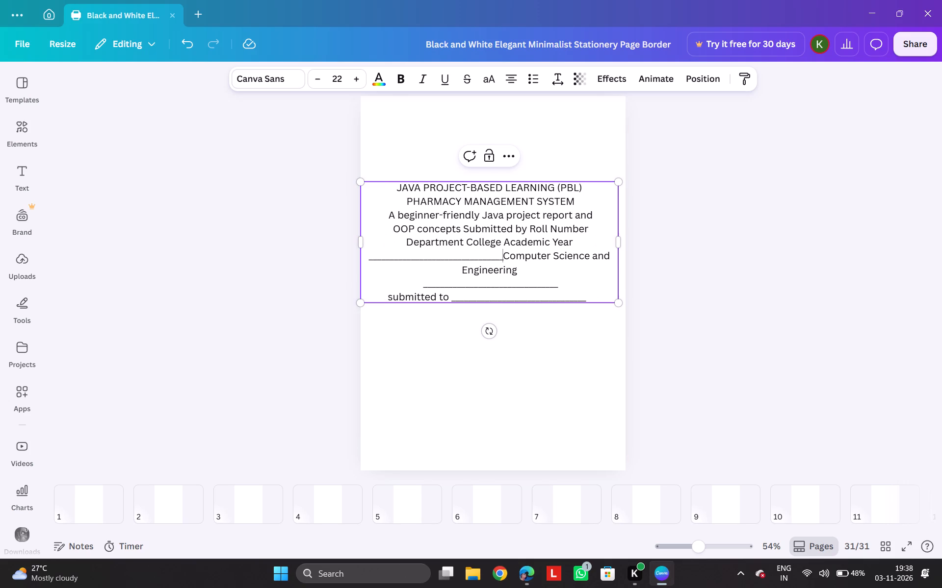
{"action": "key", "text": "BackSpace"}
{"action": "key", "text": "BackSpace"}
{"action": "key", "text": "BackSpace"}
{"action": "key", "text": "BackSpace"}
{"action": "key", "text": "BackSpace"}
{"action": "key", "text": "BackSpace"}
{"action": "key", "text": "BackSpace"}
{"action": "key", "text": "BackSpace"}
{"action": "key", "text": "BackSpace"}
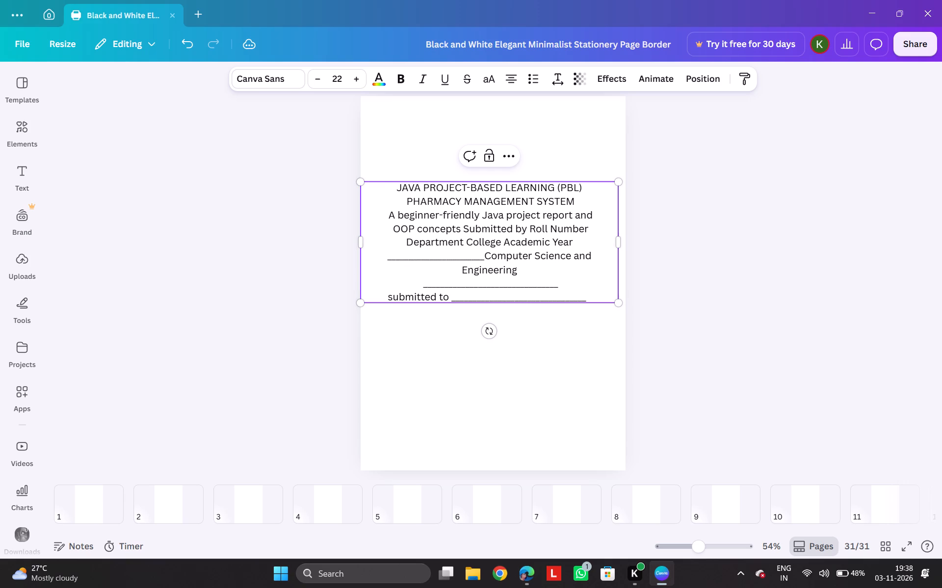
{"action": "key", "text": "BackSpace"}
{"action": "key", "text": "Return"}
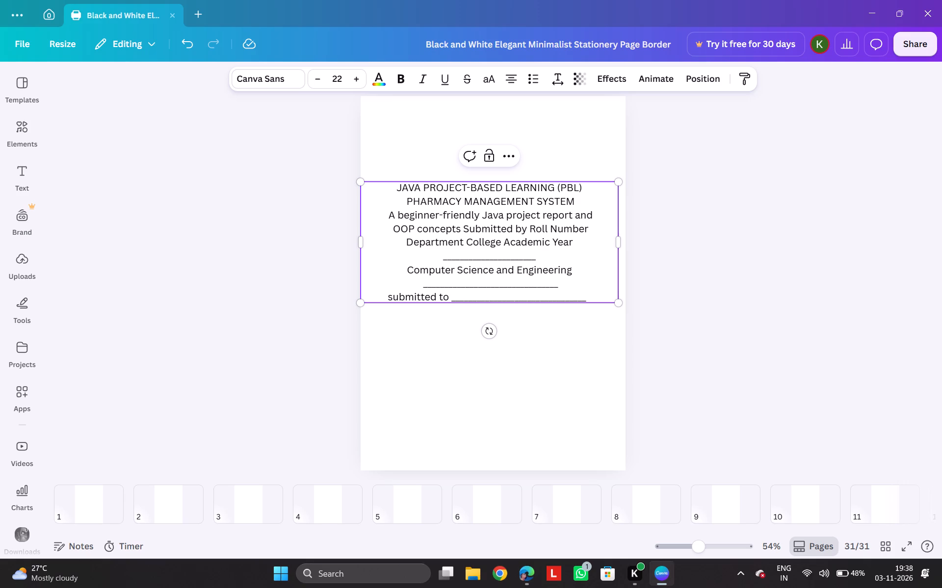
Start "Academic Year" on a new line after "Department College", together with its underscore blank.
{"action": "left_click", "coordinate": [500, 242]}
{"action": "key", "text": "Return"}
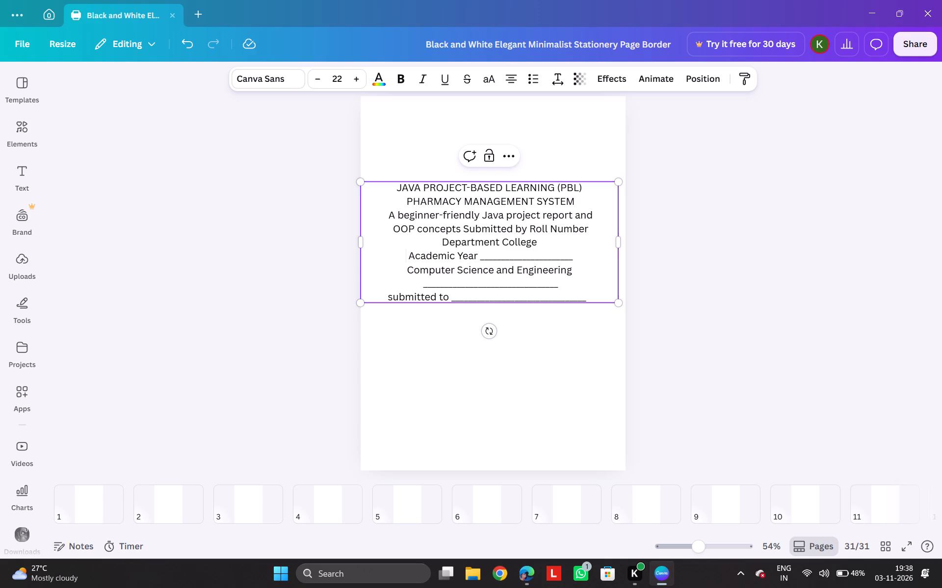
Add an underscore blank directly after "Computer Science and Engineering" on the same line.
{"action": "left_click", "coordinate": [577, 268]}
{"action": "key", "text": "Return"}
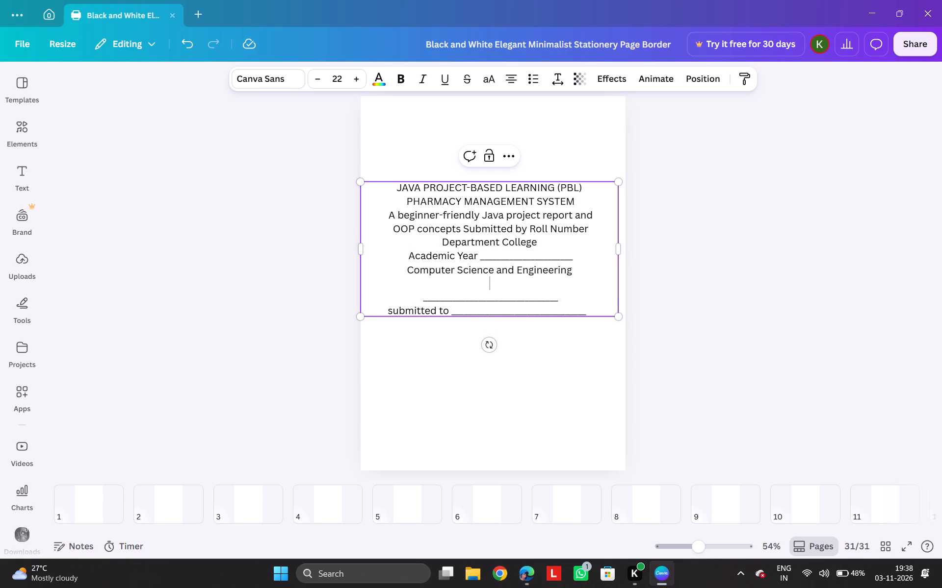
{"action": "key", "text": "BackSpace"}
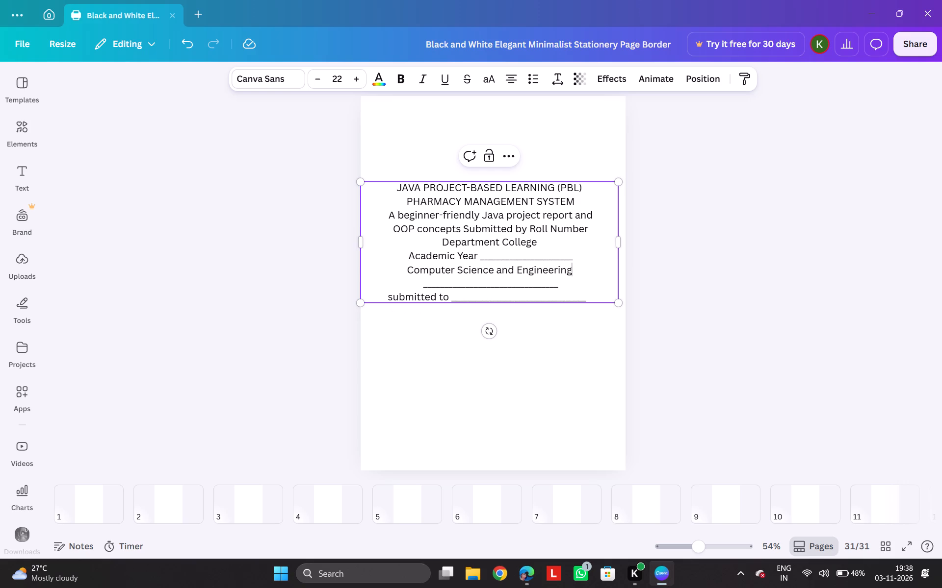
{"action": "key", "text": "shift+underscore"}
{"action": "key", "text": "shift+underscore"}
{"action": "key", "text": "shift+underscore"}
{"action": "key", "text": "shift+underscore"}
{"action": "key", "text": "shift+underscore"}
{"action": "key", "text": "shift+underscore"}
{"action": "key", "text": "shift+underscore"}
{"action": "key", "text": "shift+underscore"}
{"action": "key", "text": "shift+underscore"}
{"action": "key", "text": "shift+underscore"}
{"action": "key", "text": "shift+underscore"}
{"action": "key", "text": "shift+underscore"}
{"action": "key", "text": "shift+underscore"}
{"action": "key", "text": "shift+underscore"}
{"action": "key", "text": "shift+underscore"}
{"action": "key", "text": "shift+underscore"}
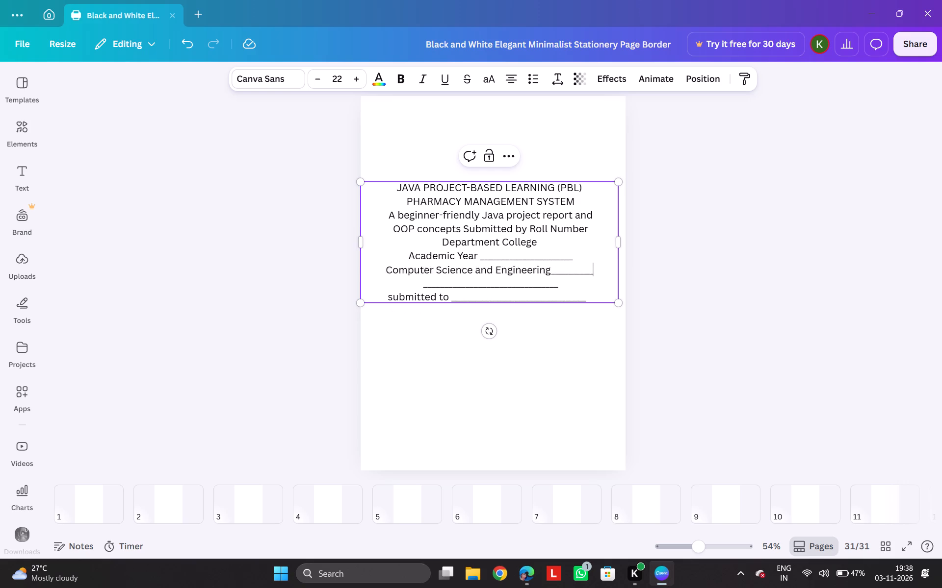
{"action": "key", "text": "shift+underscore"}
{"action": "key", "text": "shift+underscore"}
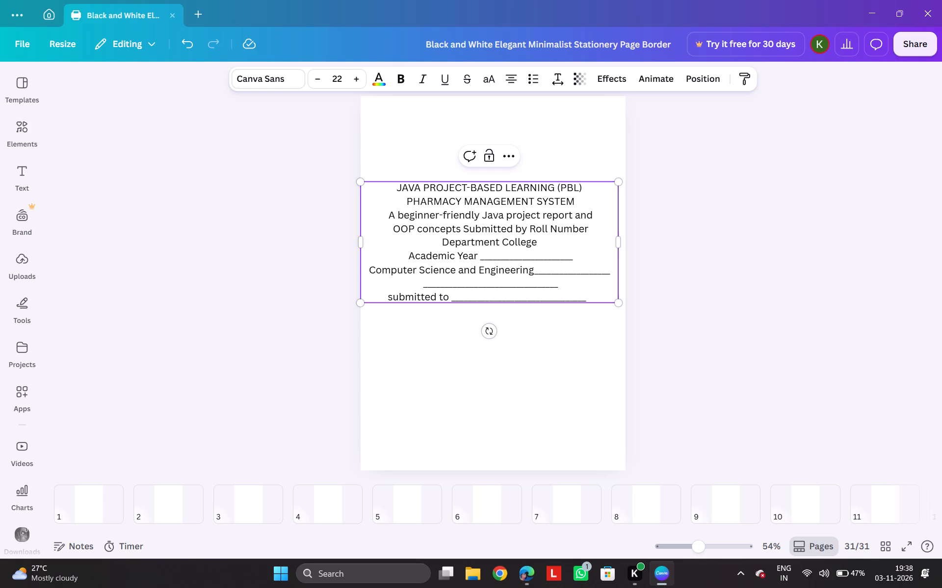
Delete the separate underscore blank between "Computer Science and Engineering" and "submitted to", keeping an empty line there.
{"action": "left_click", "coordinate": [562, 284]}
{"action": "left_click_drag", "start_coordinate": [562, 284], "coordinate": [430, 284]}
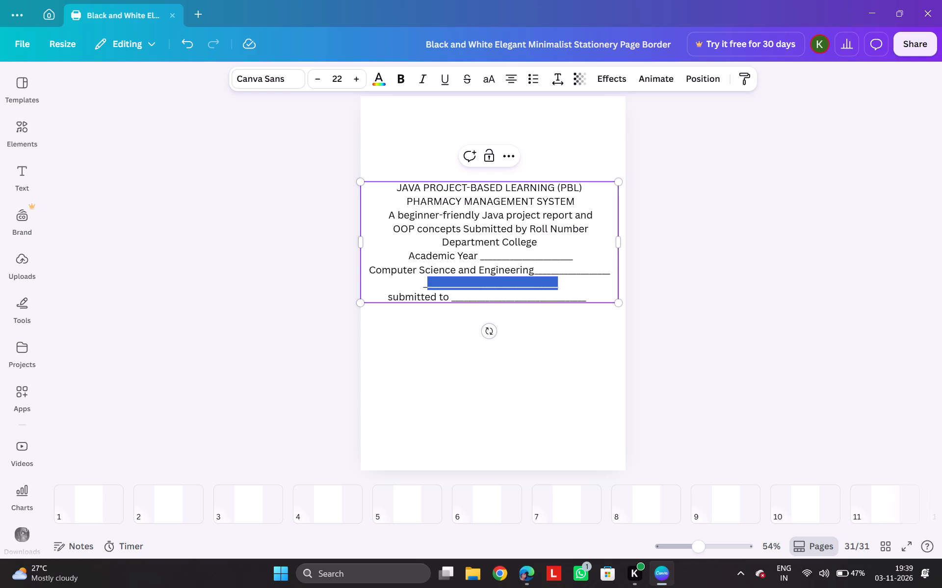
{"action": "left_click_drag", "start_coordinate": [430, 284], "coordinate": [404, 288]}
{"action": "key", "text": "Delete"}
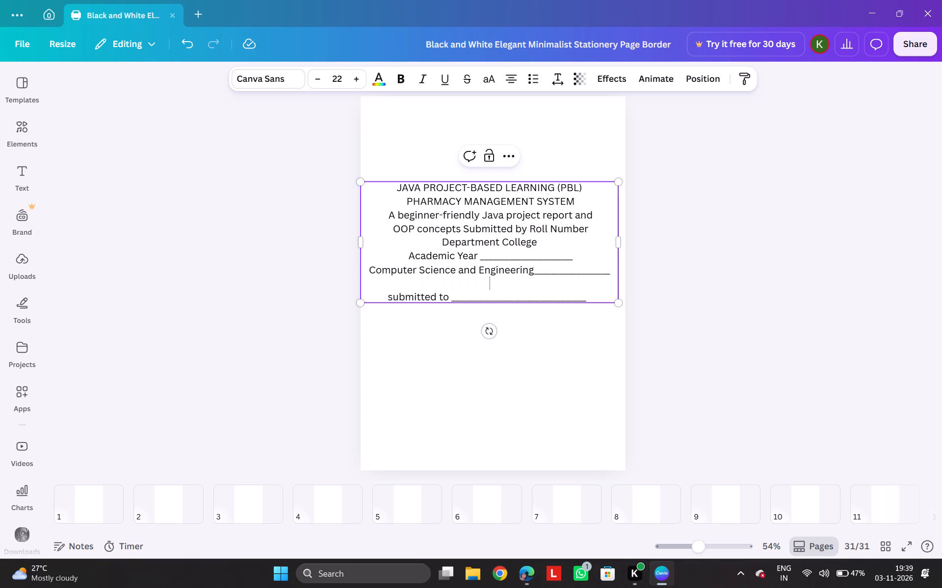
{"action": "left_click", "coordinate": [392, 289]}
Remove the empty line above "submitted to" and the extra spacing before that text.
{"action": "key", "text": "BackSpace"}
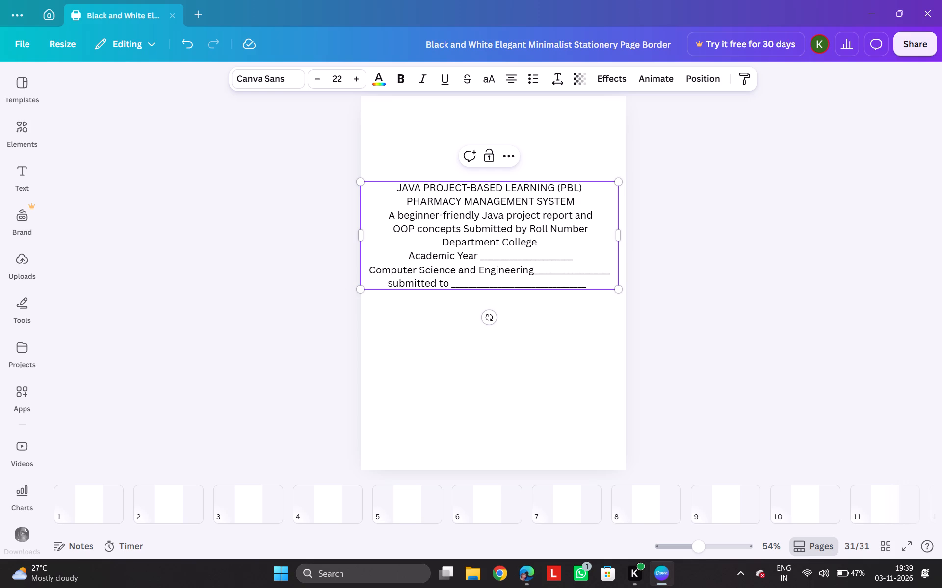
{"action": "left_click", "coordinate": [383, 279]}
{"action": "key", "text": "BackSpace"}
Shorten the underscore blank after "Computer Science and Engineering" by eight characters.
{"action": "key", "text": "BackSpace"}
{"action": "key", "text": "BackSpace"}
{"action": "key", "text": "BackSpace"}
{"action": "key", "text": "BackSpace"}
{"action": "key", "text": "BackSpace"}
{"action": "key", "text": "BackSpace"}
{"action": "key", "text": "BackSpace"}
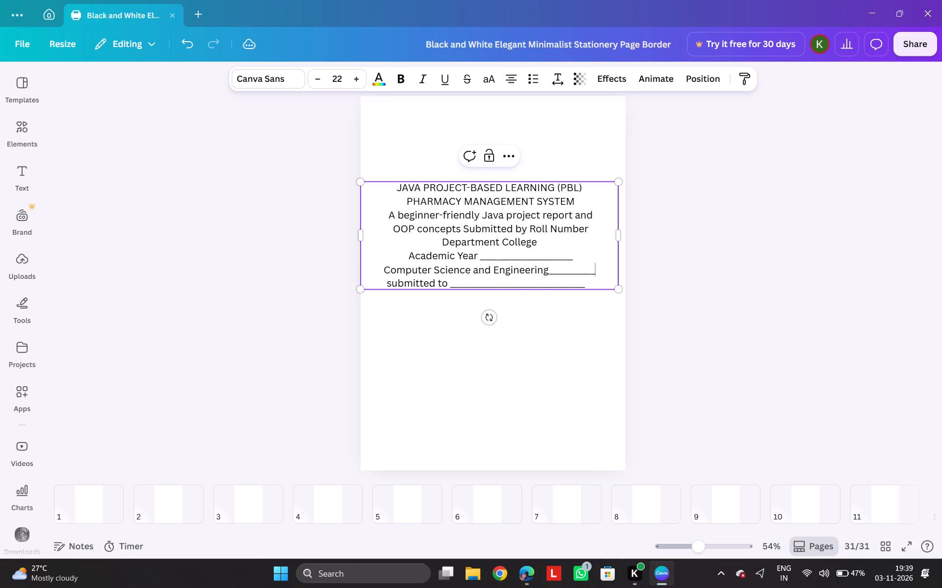
{"action": "key", "text": "BackSpace"}
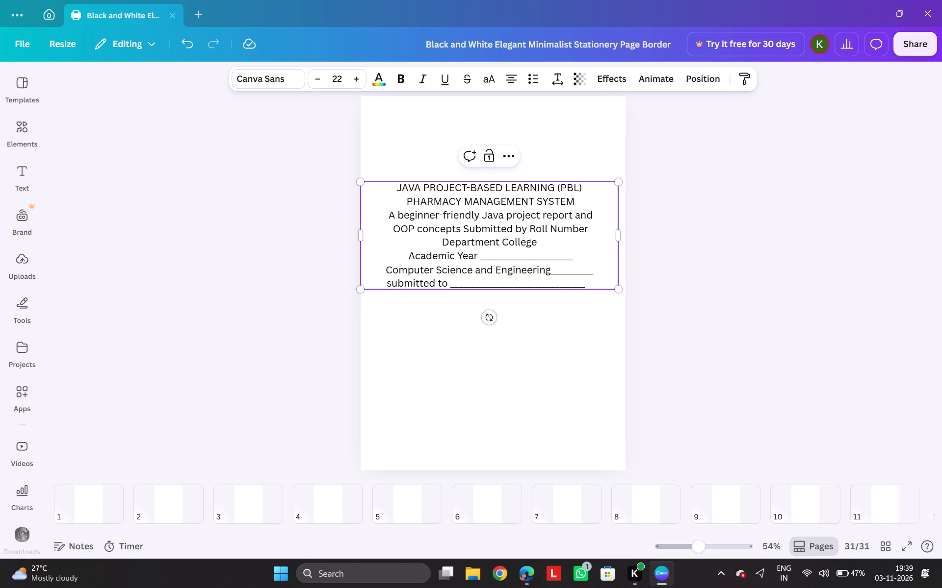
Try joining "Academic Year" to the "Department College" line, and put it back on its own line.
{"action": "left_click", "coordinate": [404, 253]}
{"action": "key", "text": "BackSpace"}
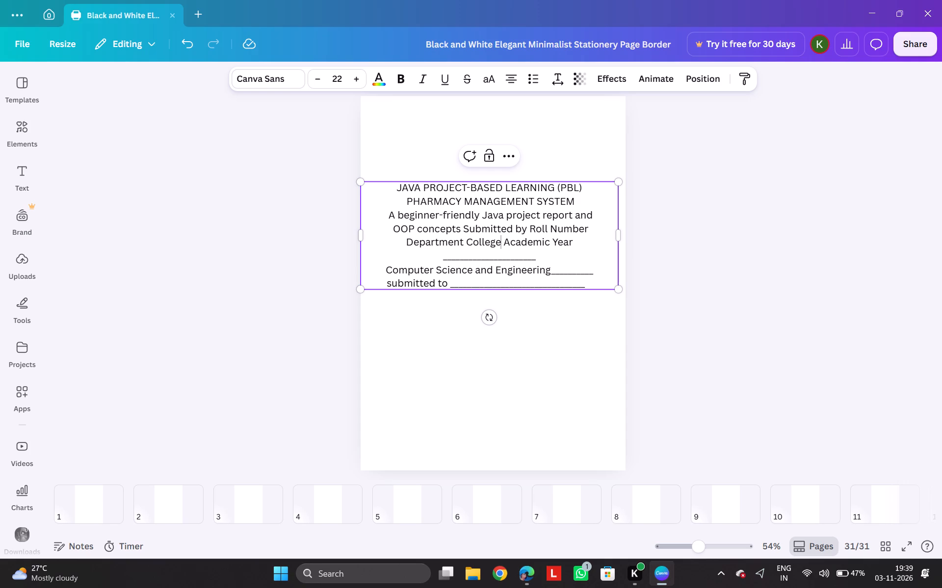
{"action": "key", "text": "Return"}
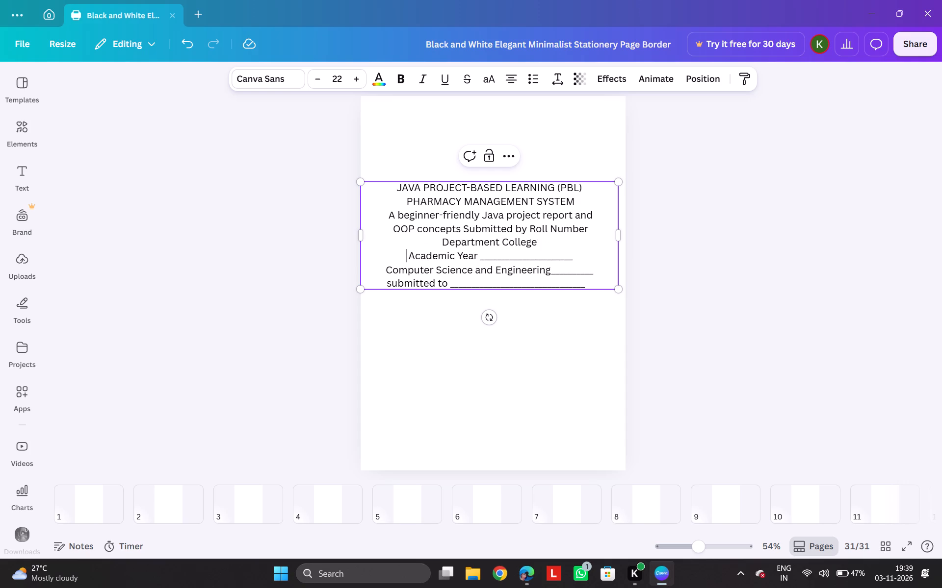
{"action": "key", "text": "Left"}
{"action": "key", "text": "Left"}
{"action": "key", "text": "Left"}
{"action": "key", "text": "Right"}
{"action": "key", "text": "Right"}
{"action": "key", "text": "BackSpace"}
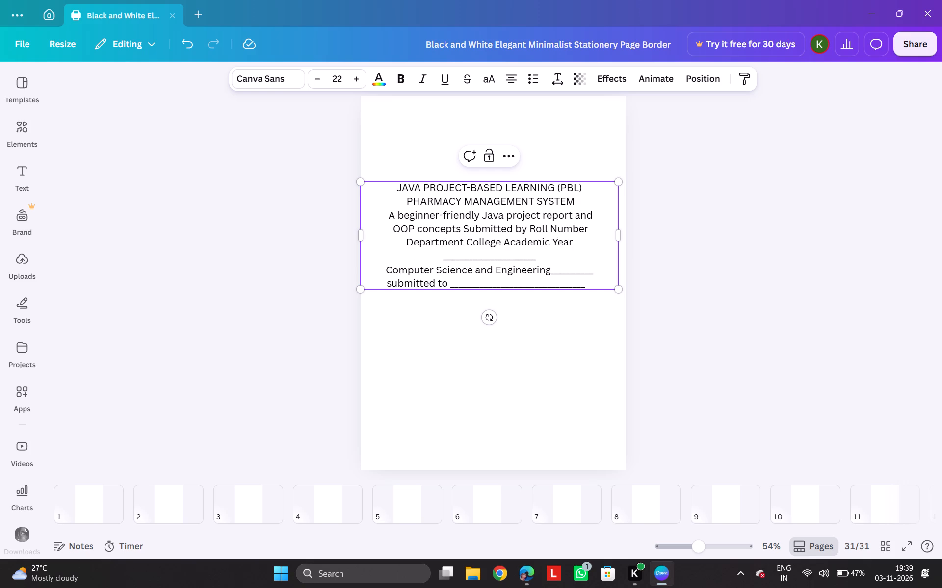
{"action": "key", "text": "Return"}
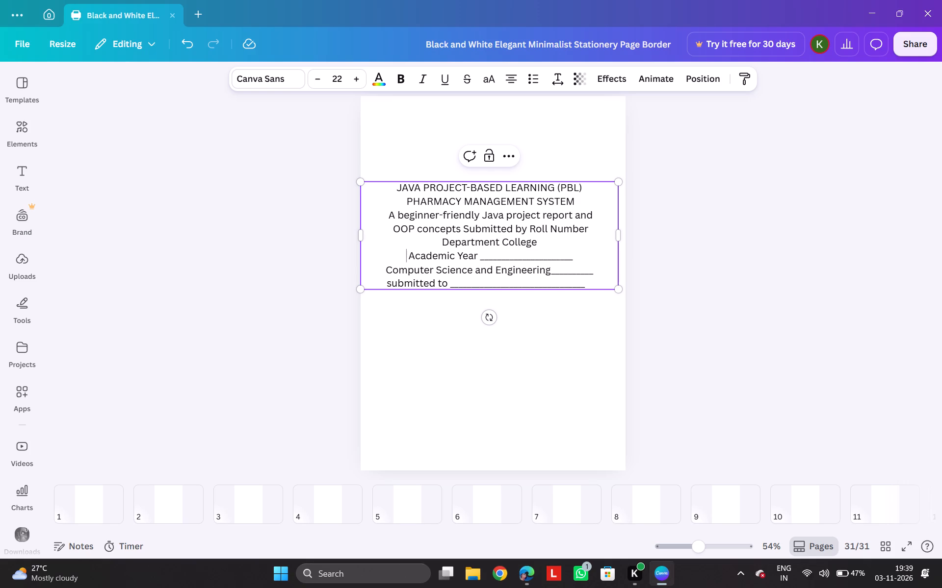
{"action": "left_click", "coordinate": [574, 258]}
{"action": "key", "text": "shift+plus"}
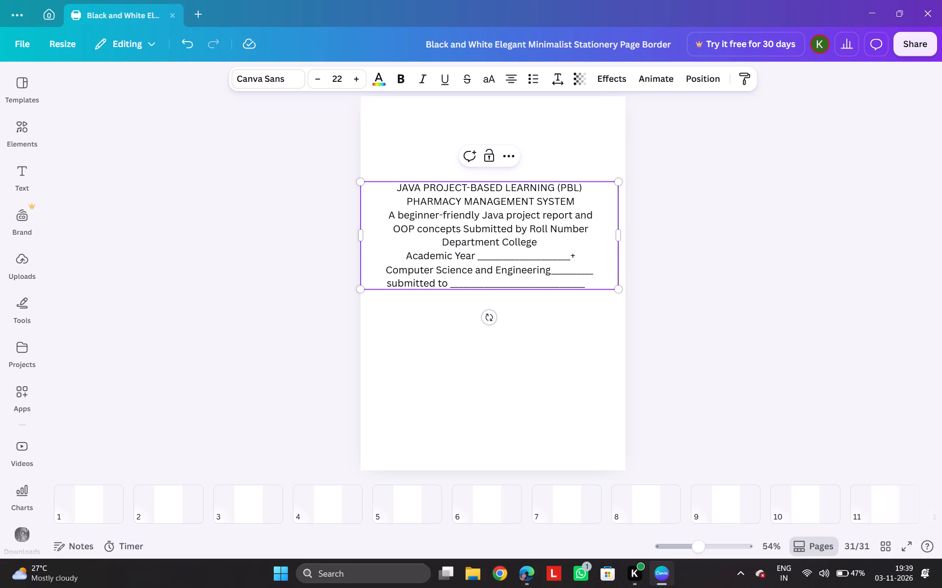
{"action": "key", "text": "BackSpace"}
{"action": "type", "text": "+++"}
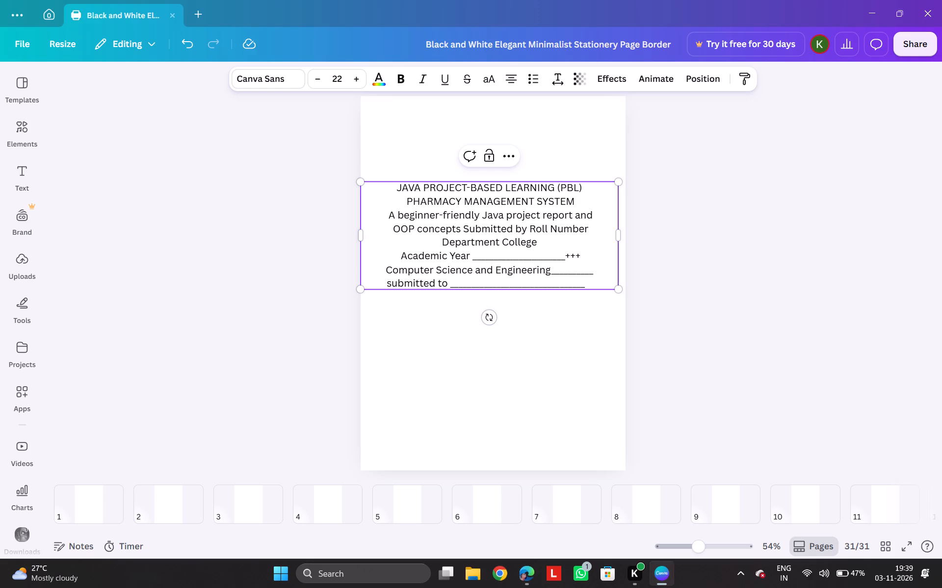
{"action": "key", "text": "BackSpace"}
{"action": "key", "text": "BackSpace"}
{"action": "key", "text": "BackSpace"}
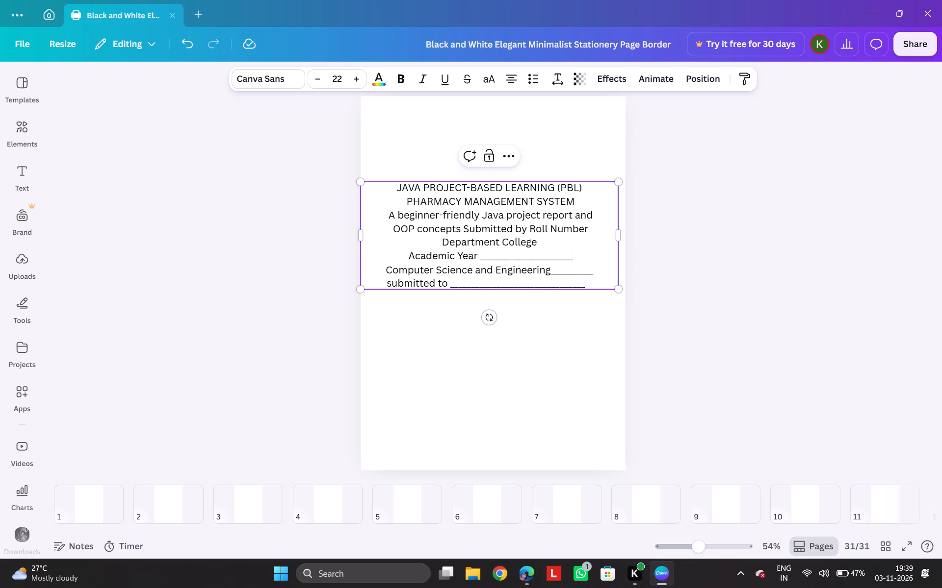
Extend the underscore blank after "Academic Year" by eleven characters.
{"action": "key", "text": "shift+underscore"}
{"action": "type", "text": "_________"}
{"action": "key", "text": "shift+underscore"}
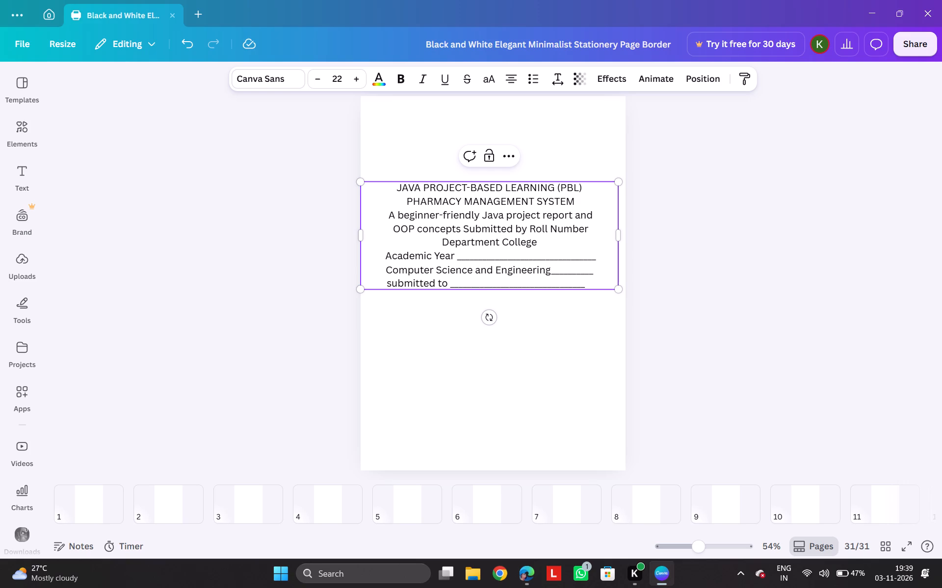
Extend the underscore blank after "Computer Science and Engineering" by two characters.
{"action": "left_click", "coordinate": [597, 271]}
{"action": "key", "text": "shift+underscore"}
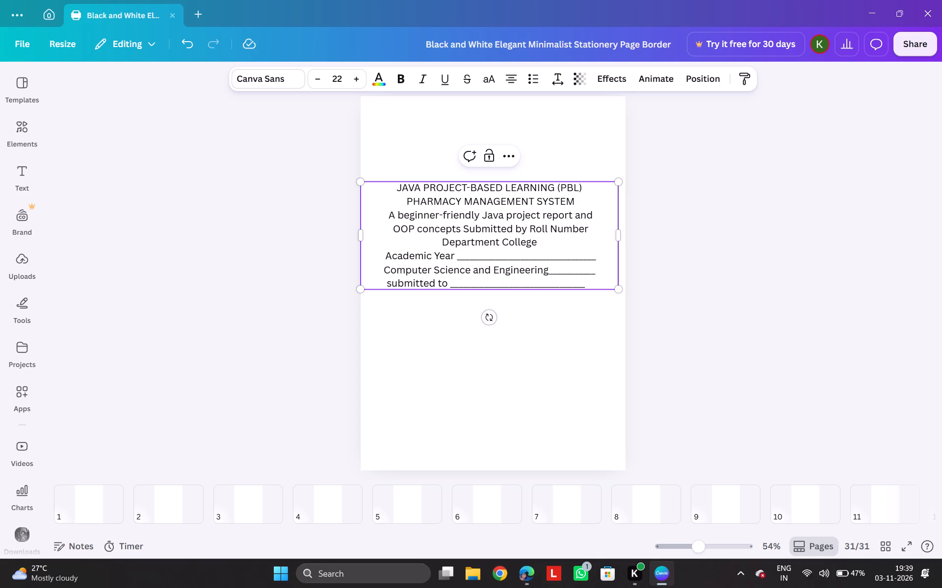
{"action": "key", "text": "shift+underscore"}
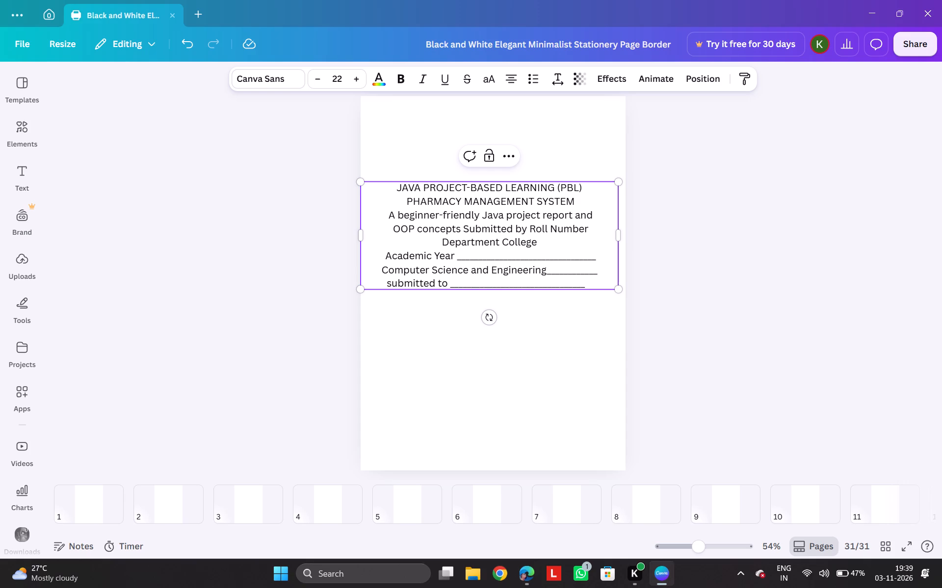
Extend the underscore blank after "submitted to" by four characters without a gap, and leave the text box.
{"action": "left_click", "coordinate": [589, 282]}
{"action": "type", "text": "__"}
{"action": "key", "text": "BackSpace"}
{"action": "key", "text": "BackSpace"}
{"action": "key", "text": "BackSpace"}
{"action": "key", "text": "BackSpace"}
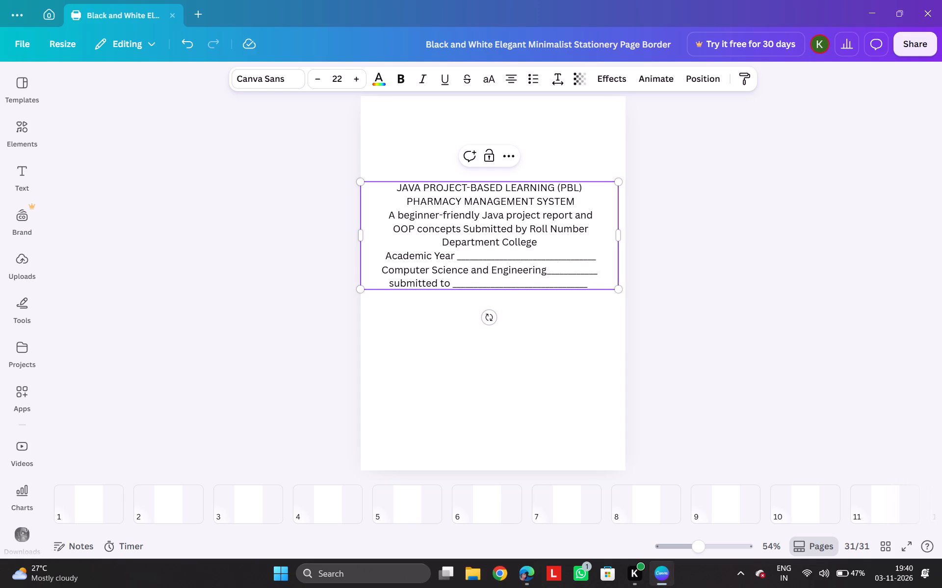
{"action": "type", "text": "____"}
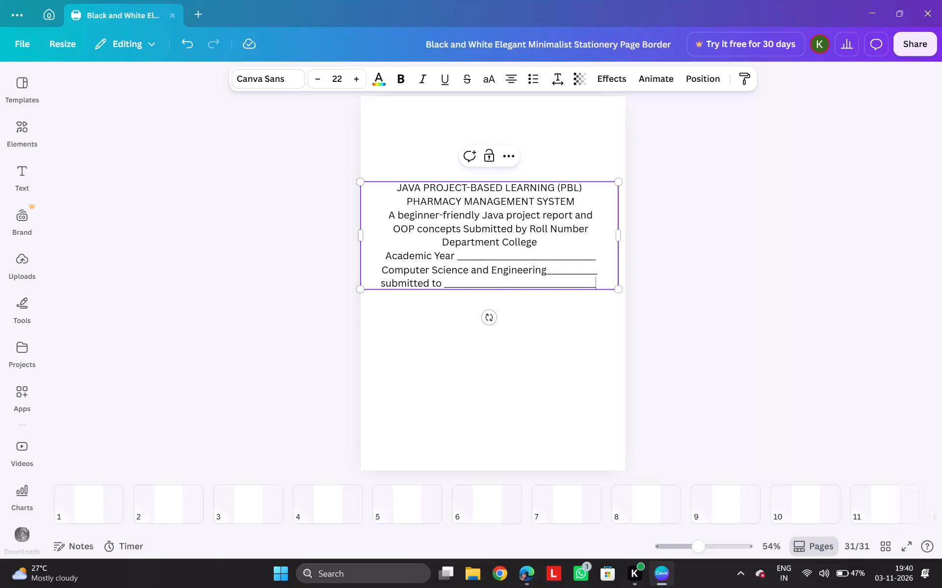
{"action": "left_click", "coordinate": [709, 261]}
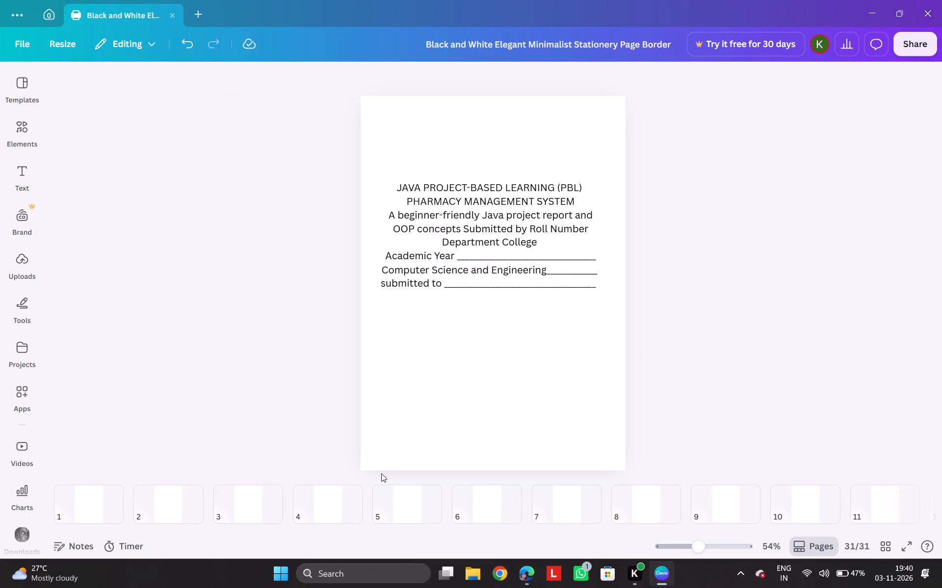
Look through the design's pages, opening pages 1 to 7 and checking the thumbnails through page 31.
{"action": "left_click", "coordinate": [84, 512]}
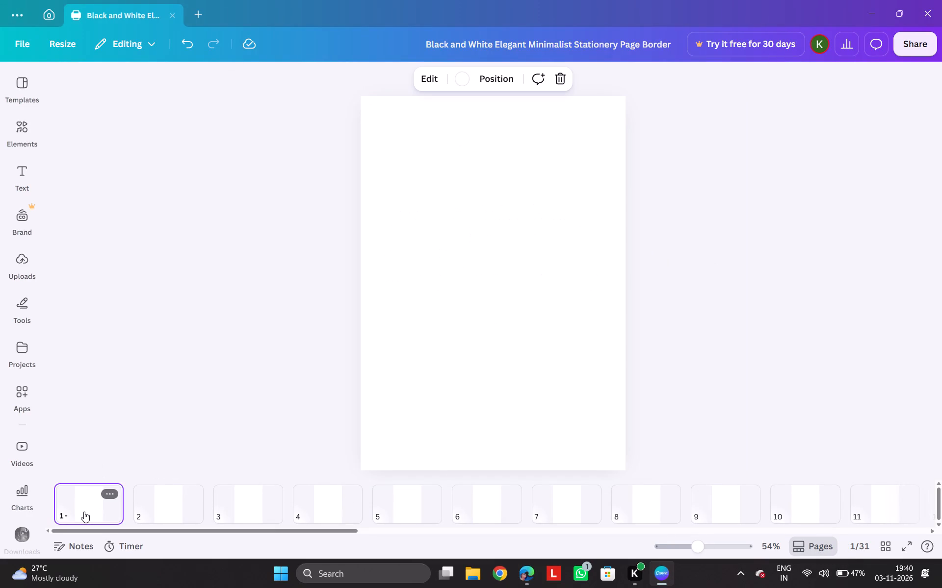
{"action": "scroll", "coordinate": [84, 512], "scroll_direction": "right", "scroll_amount": 2}
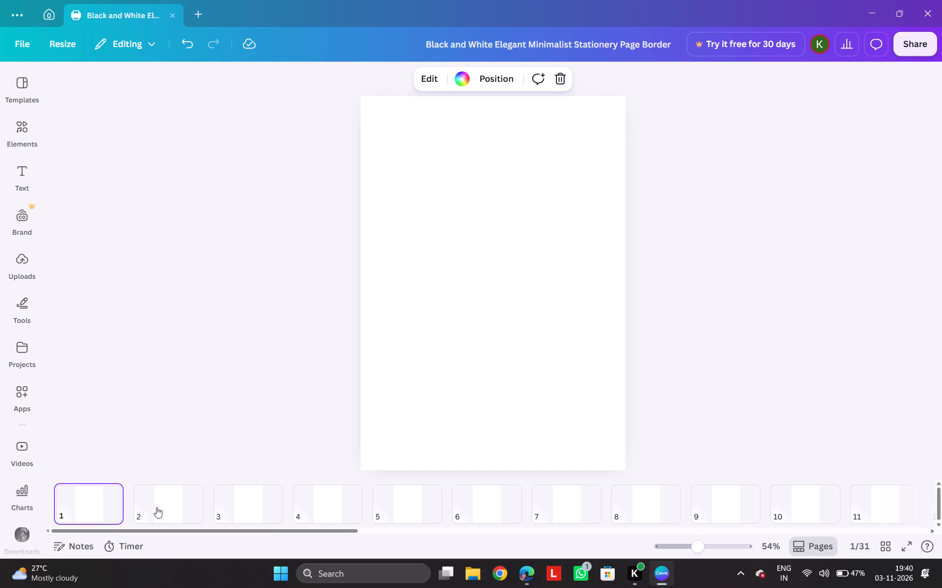
{"action": "left_click", "coordinate": [160, 505]}
{"action": "left_click", "coordinate": [241, 507]}
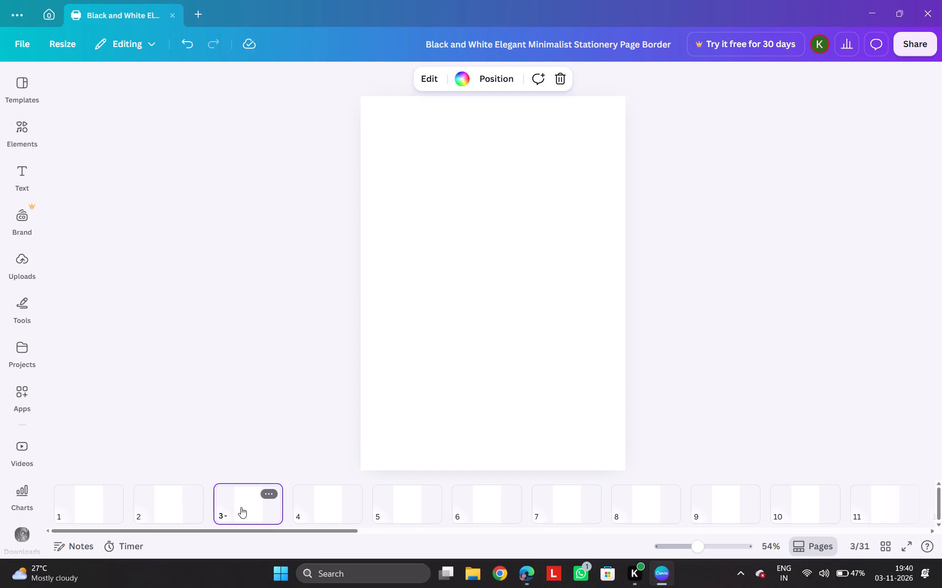
{"action": "scroll", "coordinate": [241, 507], "scroll_direction": "right", "scroll_amount": 1}
{"action": "scroll", "coordinate": [347, 496], "scroll_direction": "left", "scroll_amount": 4}
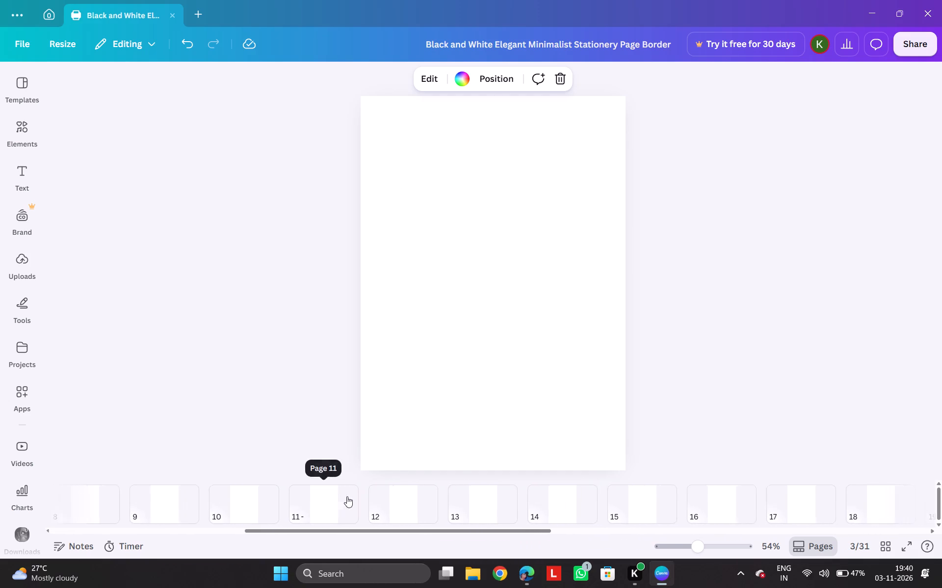
{"action": "scroll", "coordinate": [347, 496], "scroll_direction": "left", "scroll_amount": 6}
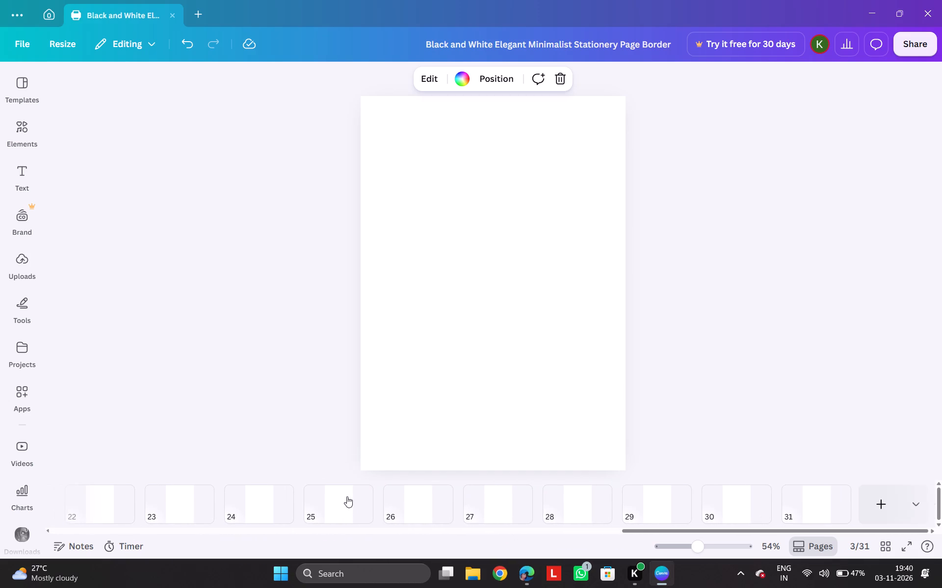
{"action": "scroll", "coordinate": [347, 496], "scroll_direction": "left", "scroll_amount": 1}
{"action": "scroll", "coordinate": [347, 496], "scroll_direction": "right", "scroll_amount": 11}
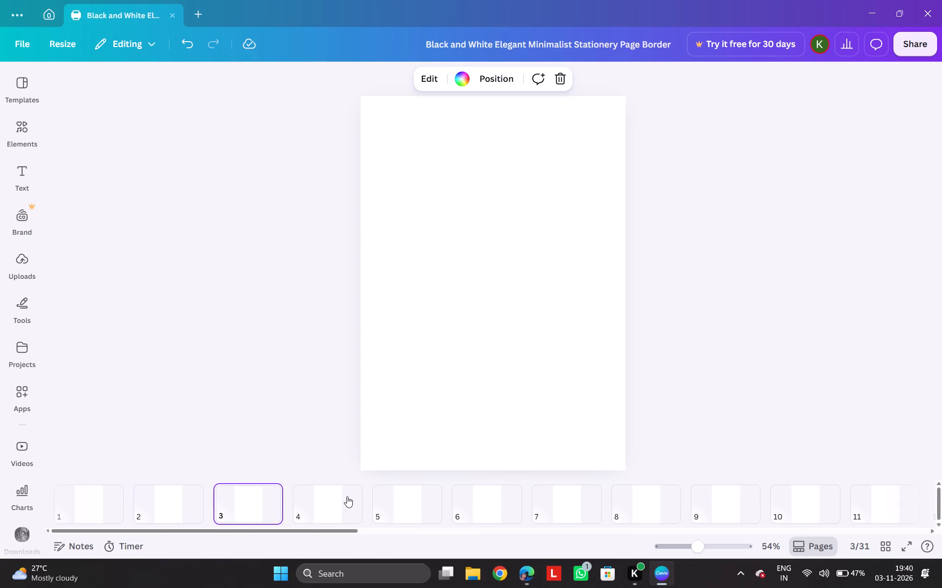
{"action": "scroll", "coordinate": [347, 496], "scroll_direction": "right", "scroll_amount": 2}
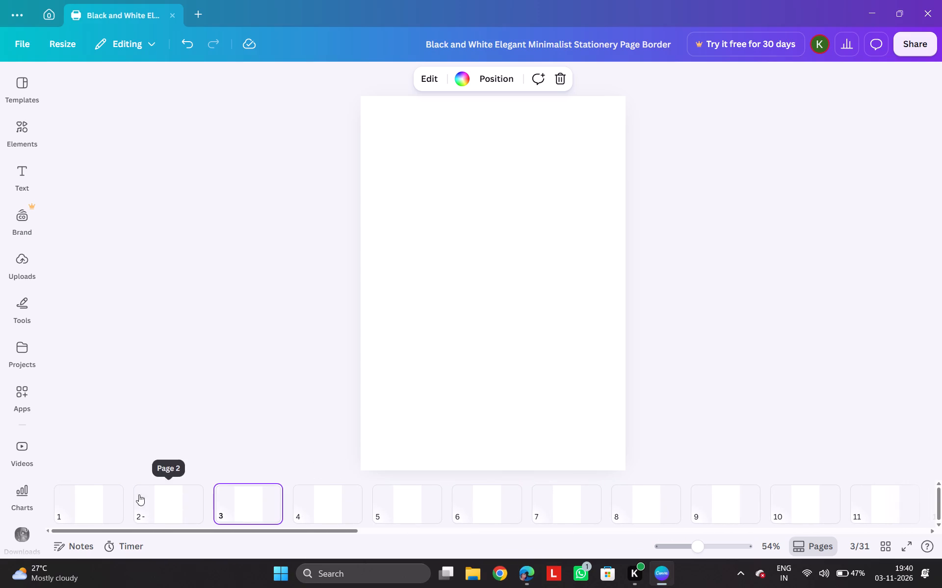
{"action": "left_click", "coordinate": [95, 504]}
{"action": "left_click", "coordinate": [159, 509]}
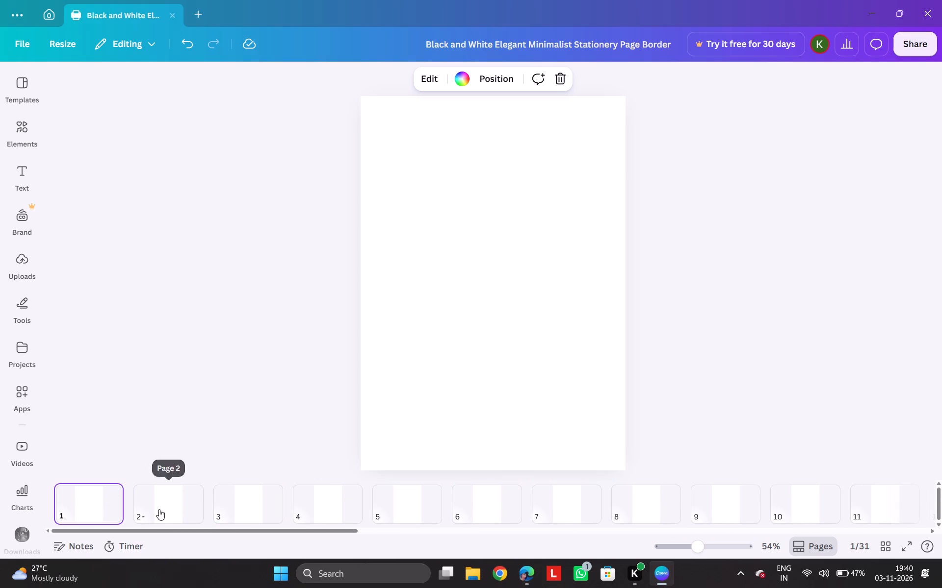
{"action": "left_click", "coordinate": [243, 502]}
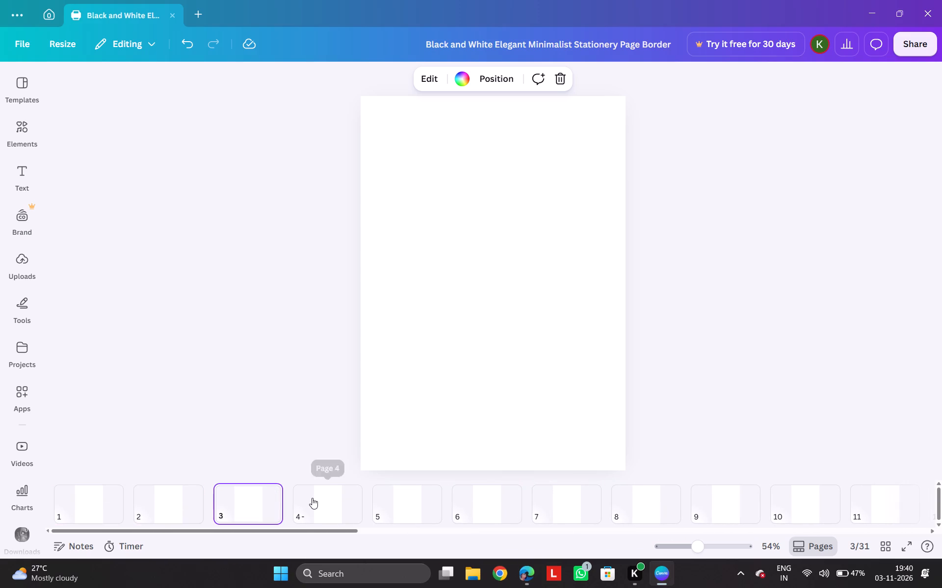
{"action": "left_click", "coordinate": [312, 498]}
{"action": "left_click", "coordinate": [434, 489]}
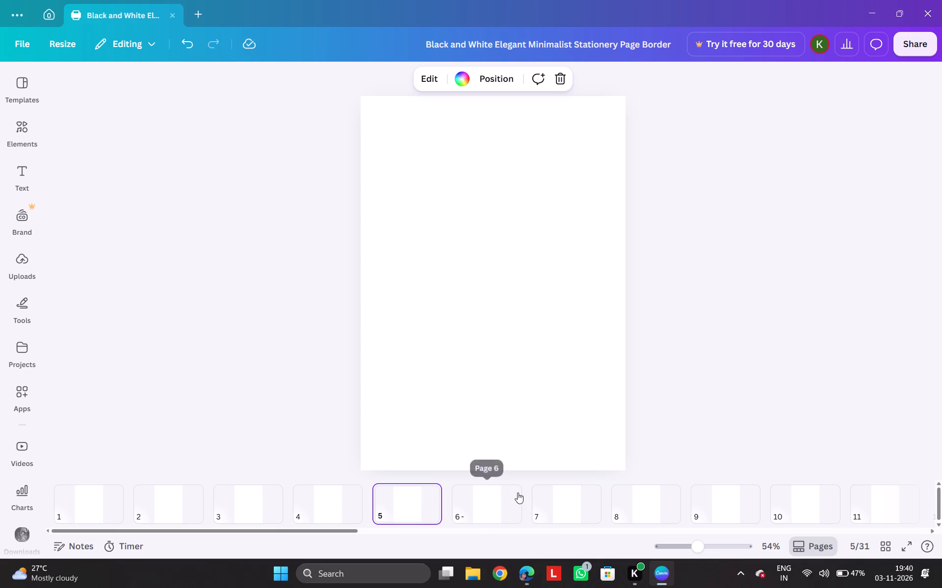
{"action": "left_click", "coordinate": [518, 492]}
{"action": "left_click", "coordinate": [564, 504]}
Undo the last three changes made in the design.
{"action": "left_click", "coordinate": [617, 340]}
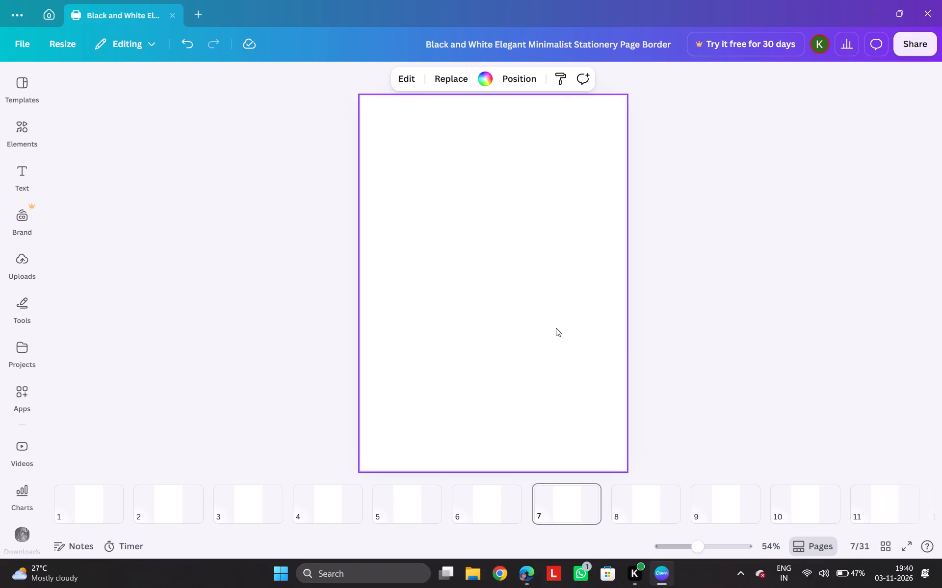
{"action": "key", "text": "ctrl+z"}
{"action": "key", "text": "ctrl+z"}
{"action": "key", "text": "ctrl+z"}
Undo a further long run of earlier changes in the design, stepping back 22 more times.
{"action": "key", "text": "ctrl+z"}
{"action": "key", "text": "ctrl+z"}
{"action": "key", "text": "ctrl+z"}
{"action": "key", "text": "ctrl+z"}
{"action": "key", "text": "ctrl+z"}
{"action": "key", "text": "ctrl+z"}
{"action": "key", "text": "ctrl+z"}
{"action": "key", "text": "ctrl+z"}
{"action": "key", "text": "ctrl+z"}
{"action": "key", "text": "ctrl+z"}
{"action": "key", "text": "ctrl+z"}
{"action": "key", "text": "ctrl+z"}
{"action": "key", "text": "ctrl+z"}
{"action": "key", "text": "ctrl+z"}
{"action": "key", "text": "ctrl+z"}
{"action": "key", "text": "ctrl+z"}
{"action": "key", "text": "ctrl+z"}
{"action": "key", "text": "ctrl+z"}
{"action": "key", "text": "ctrl+z"}
{"action": "key", "text": "ctrl+z"}
{"action": "key", "text": "ctrl+z"}
{"action": "key", "text": "ctrl+z"}
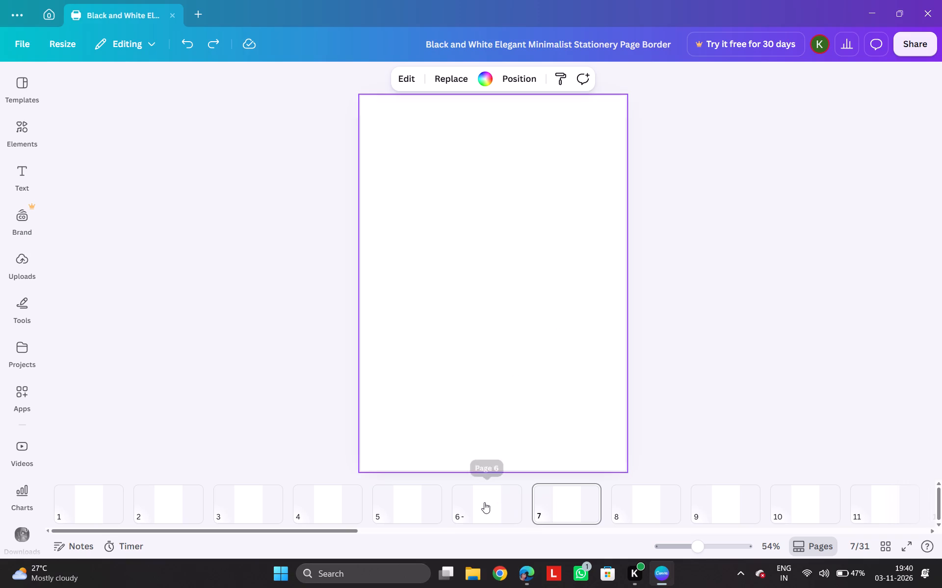
Move page 31, which holds the Pharmacy Management System cover text, to the front of the design as page 1.
{"action": "scroll", "coordinate": [484, 502], "scroll_direction": "left", "scroll_amount": 11}
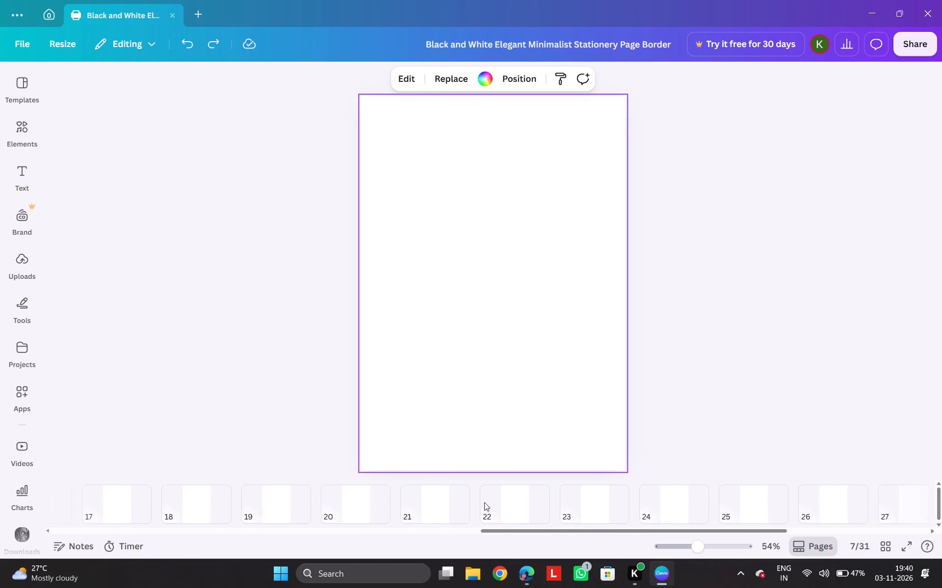
{"action": "scroll", "coordinate": [484, 502], "scroll_direction": "left", "scroll_amount": 3}
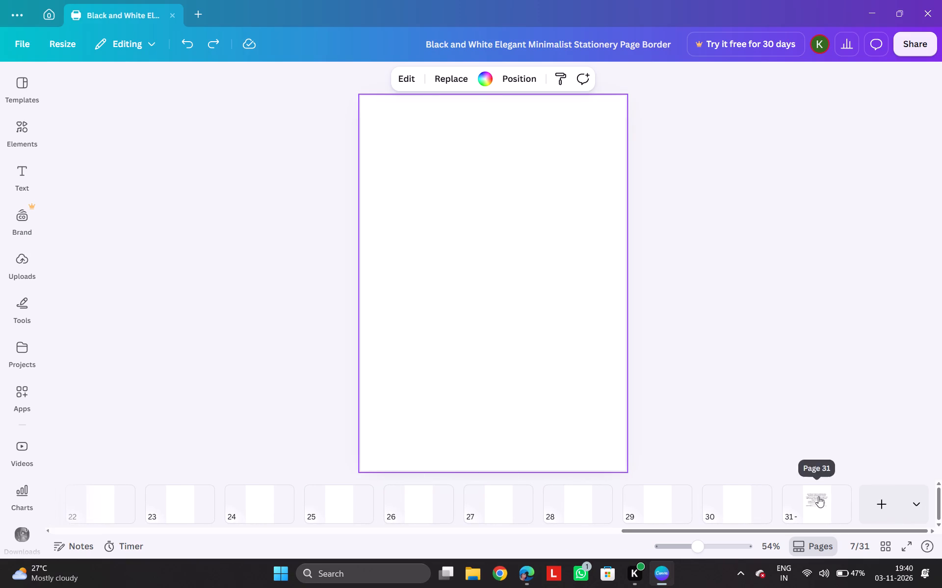
{"action": "left_click_drag", "start_coordinate": [818, 496], "coordinate": [97, 524]}
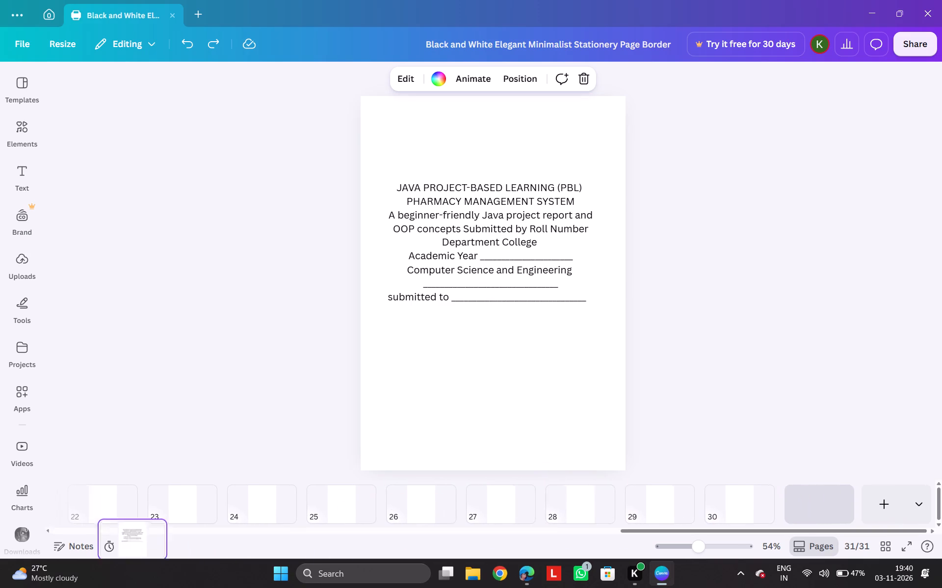
{"action": "left_click_drag", "start_coordinate": [97, 524], "coordinate": [81, 518]}
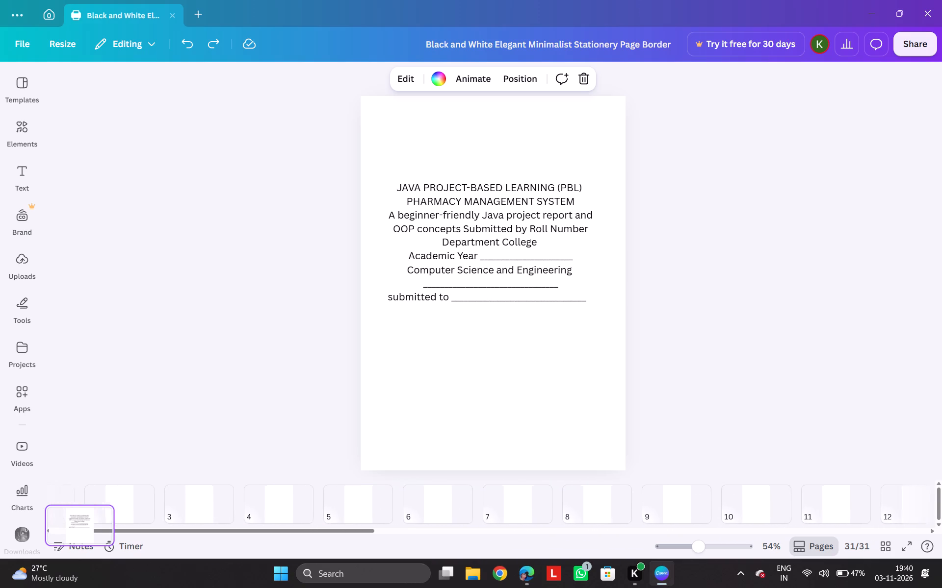
{"action": "left_click_drag", "start_coordinate": [81, 518], "coordinate": [109, 494]}
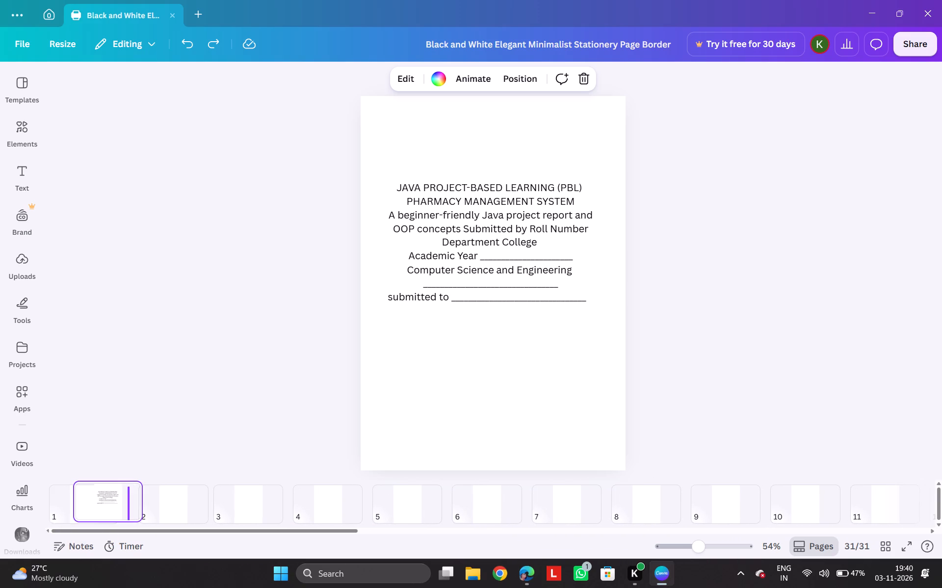
{"action": "left_click_drag", "start_coordinate": [109, 494], "coordinate": [89, 494]}
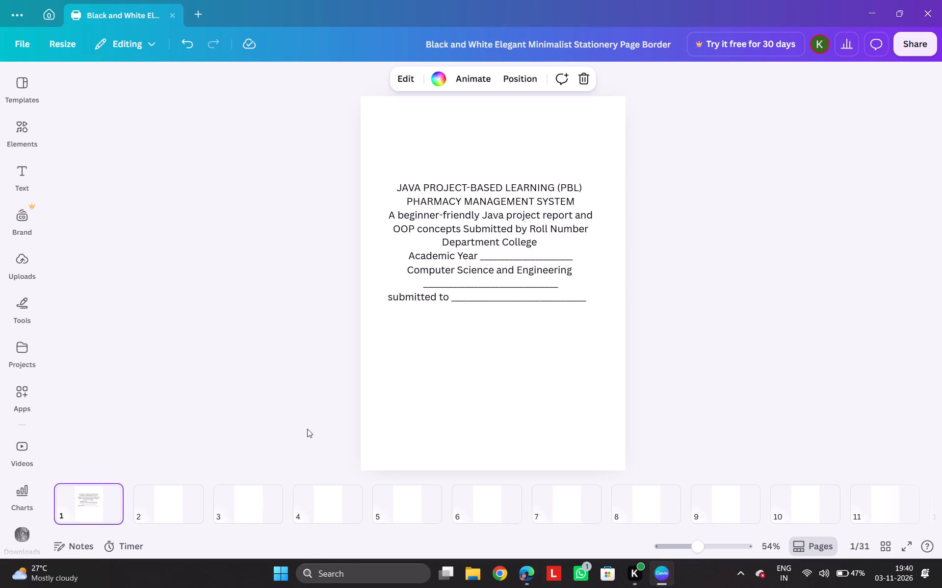
Check the cover on page 1 and the page after it, ending with page 2 open and nothing on the cover selected.
{"action": "left_click", "coordinate": [96, 504]}
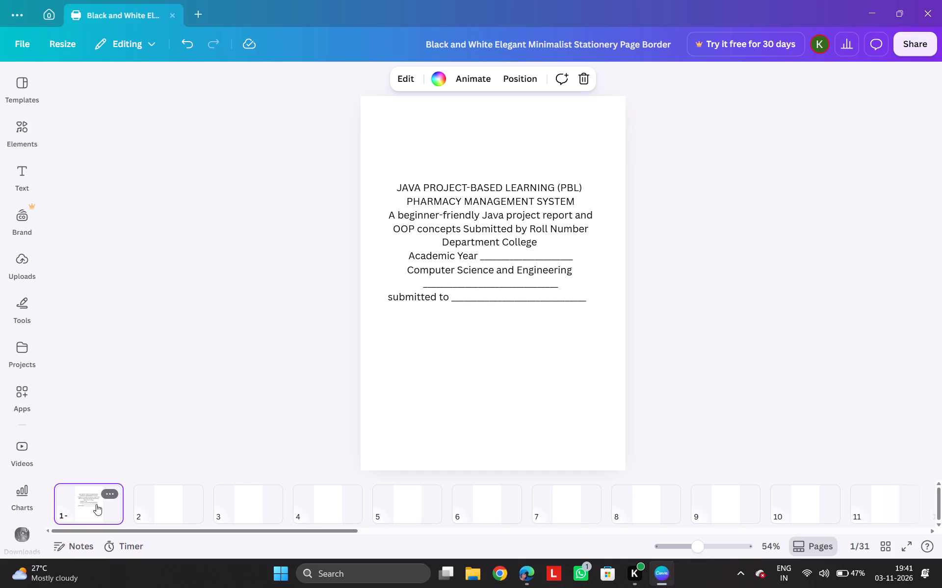
{"action": "left_click", "coordinate": [159, 506]}
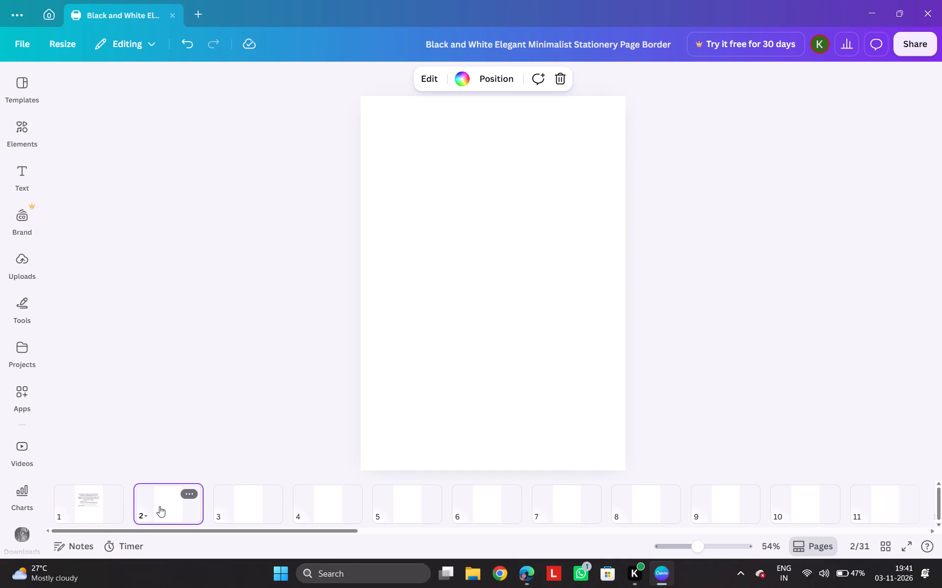
{"action": "left_click", "coordinate": [78, 497]}
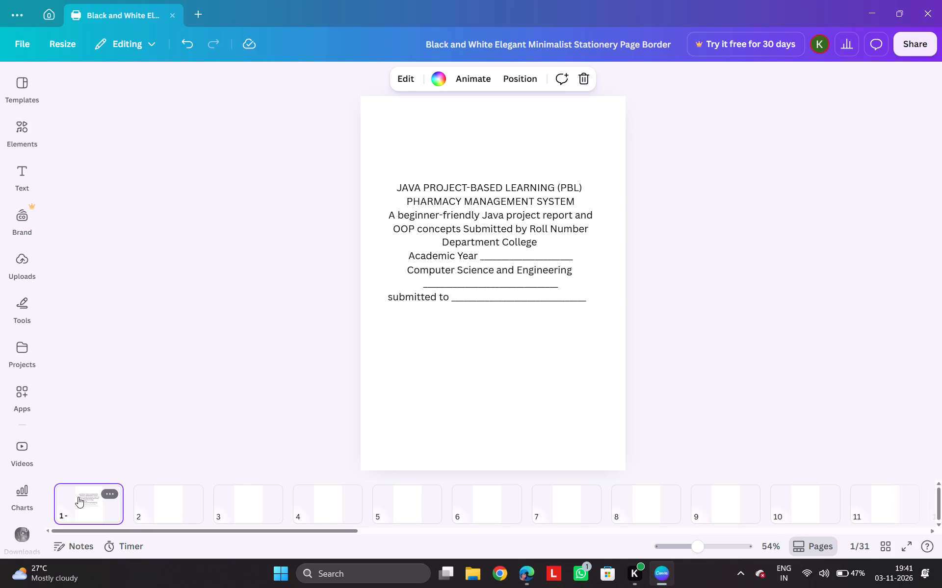
{"action": "left_click", "coordinate": [523, 337]}
{"action": "left_click", "coordinate": [319, 365]}
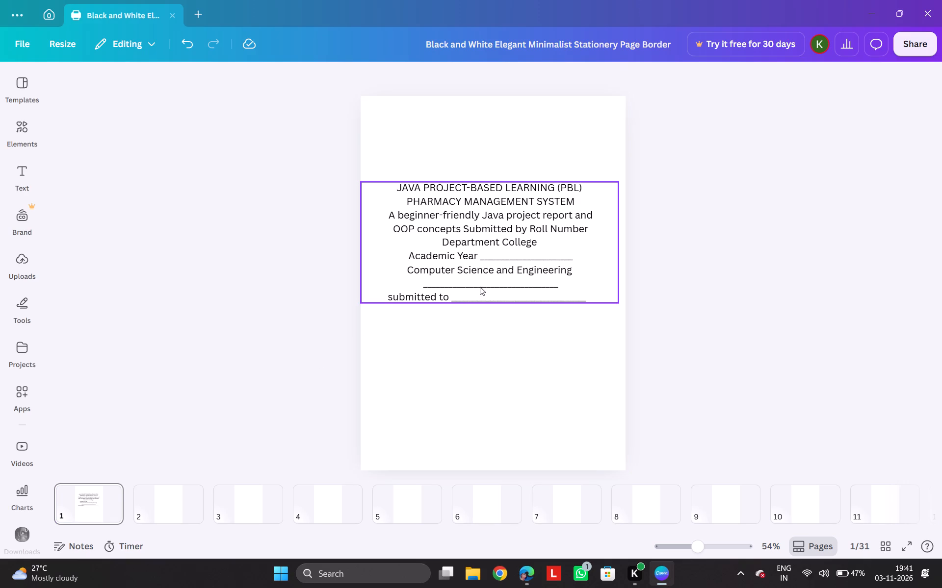
{"action": "left_click", "coordinate": [288, 340]}
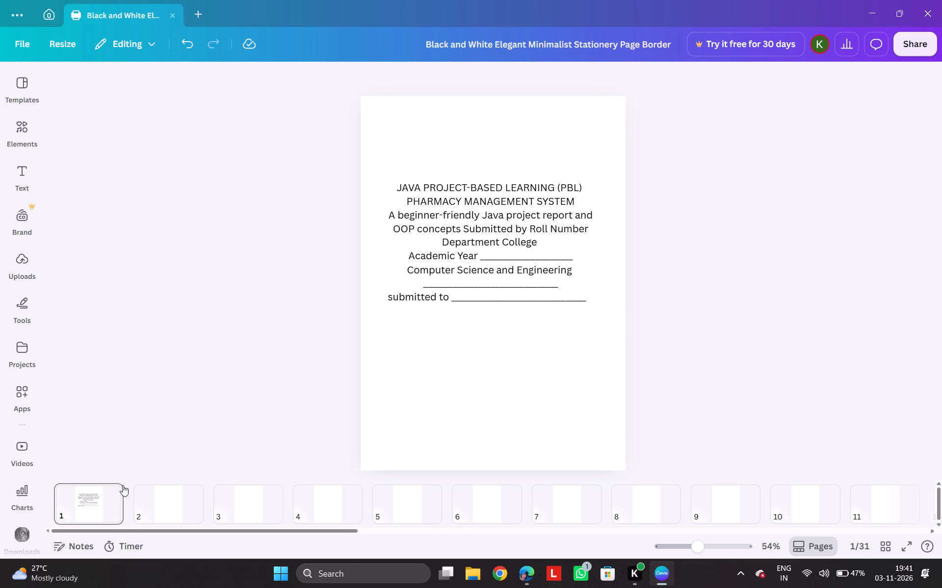
{"action": "left_click", "coordinate": [169, 501]}
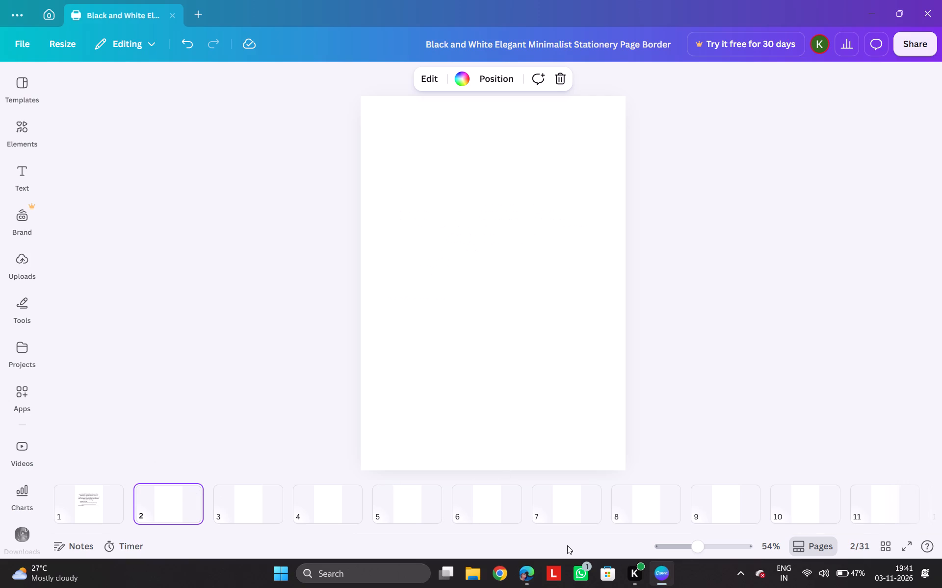
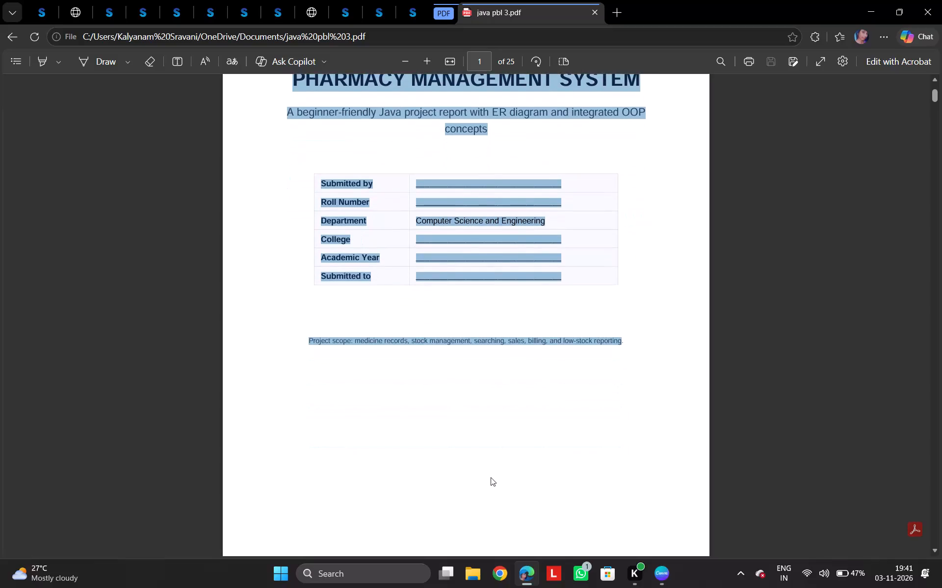
Copy page 2 of the PDF report, from the "1. Abstract" heading through the "6. Requirements" heading, leaving out the page number.
{"action": "scroll", "coordinate": [491, 477], "scroll_direction": "down", "scroll_amount": 4}
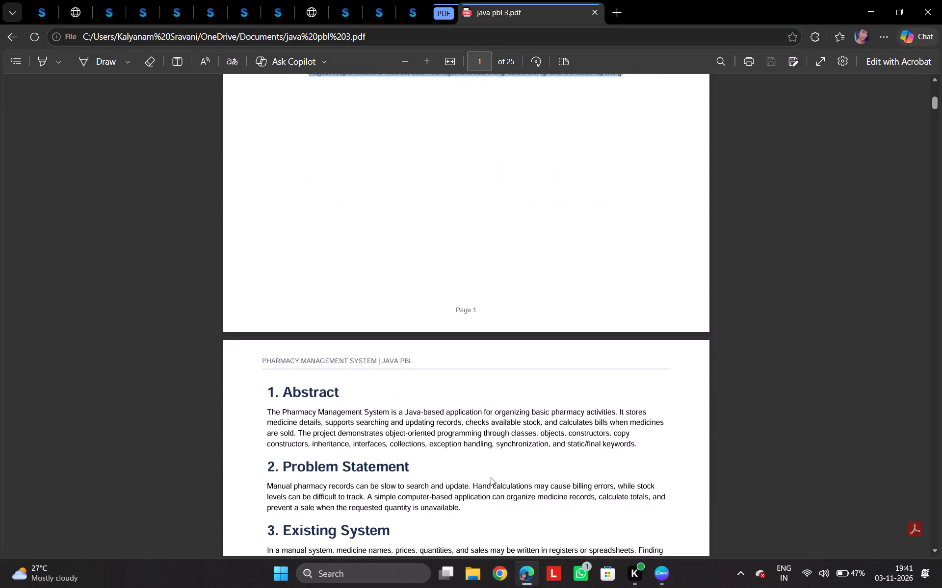
{"action": "scroll", "coordinate": [491, 477], "scroll_direction": "down", "scroll_amount": 1}
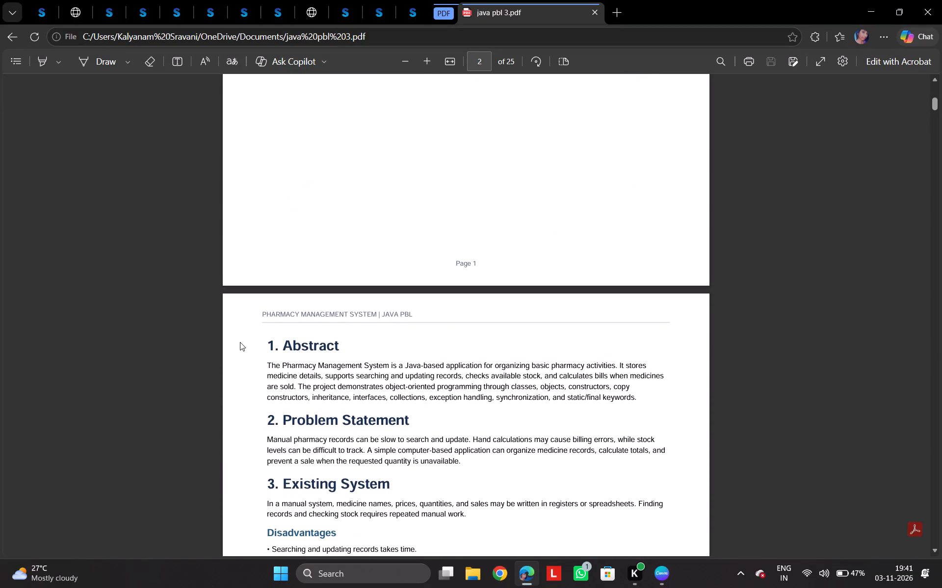
{"action": "left_click_drag", "start_coordinate": [254, 337], "coordinate": [270, 354]}
{"action": "left_click_drag", "start_coordinate": [270, 354], "coordinate": [263, 346]}
{"action": "left_click_drag", "start_coordinate": [263, 346], "coordinate": [334, 444]}
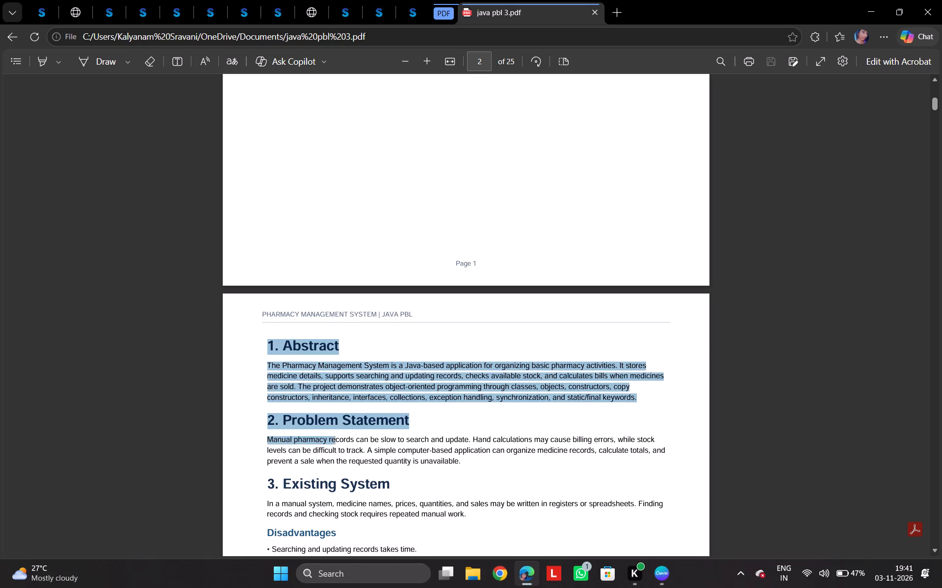
{"action": "left_click_drag", "start_coordinate": [334, 444], "coordinate": [389, 554]}
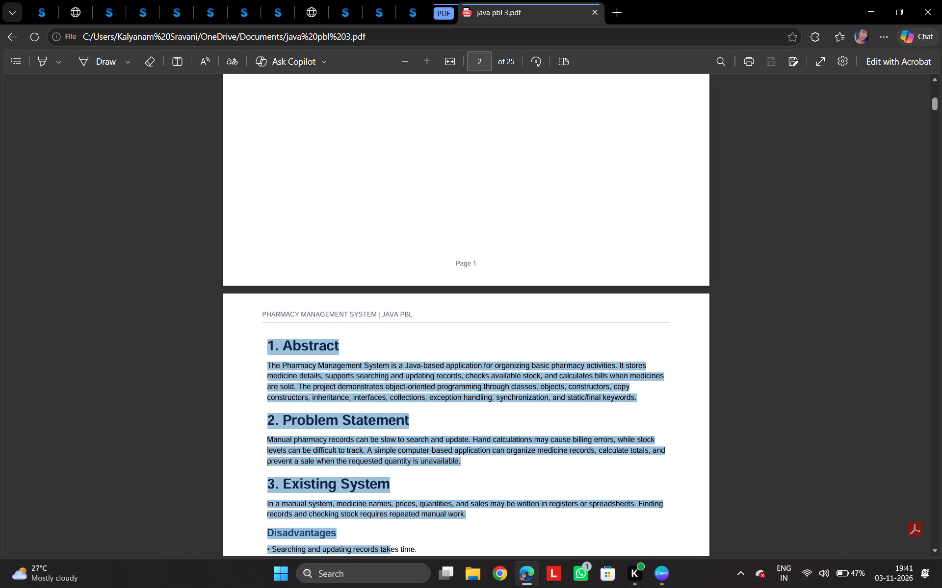
{"action": "left_click_drag", "start_coordinate": [389, 554], "coordinate": [413, 562]}
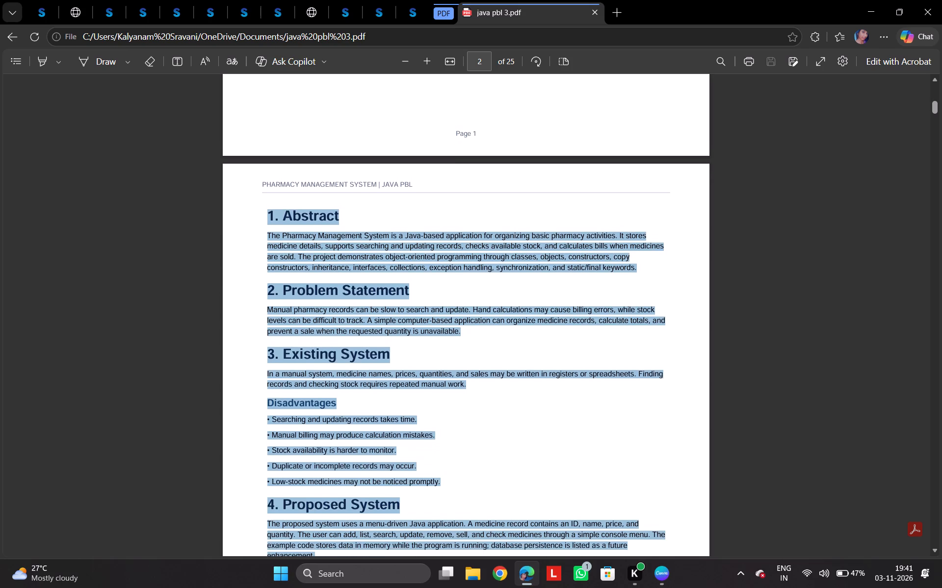
{"action": "left_click_drag", "start_coordinate": [413, 562], "coordinate": [435, 560]}
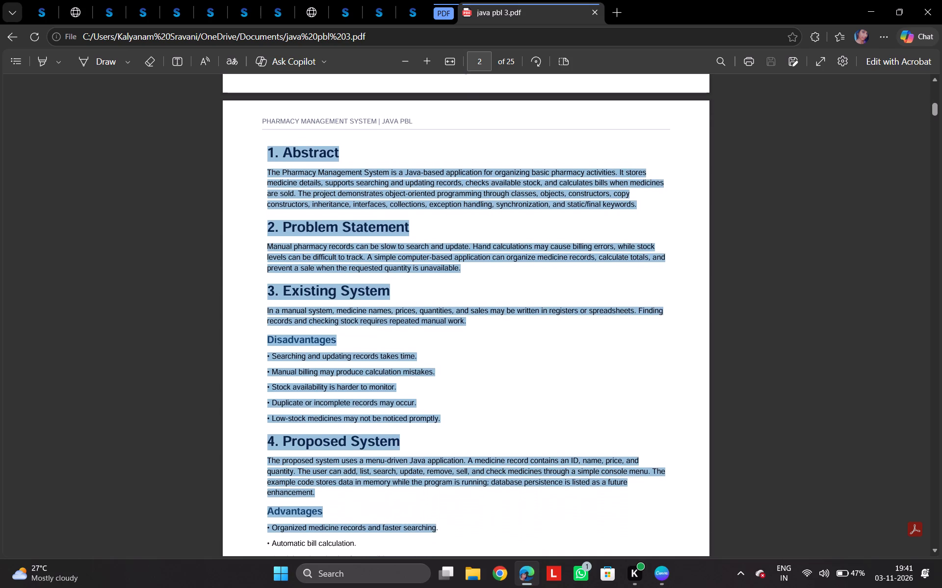
{"action": "left_click_drag", "start_coordinate": [435, 560], "coordinate": [474, 527]}
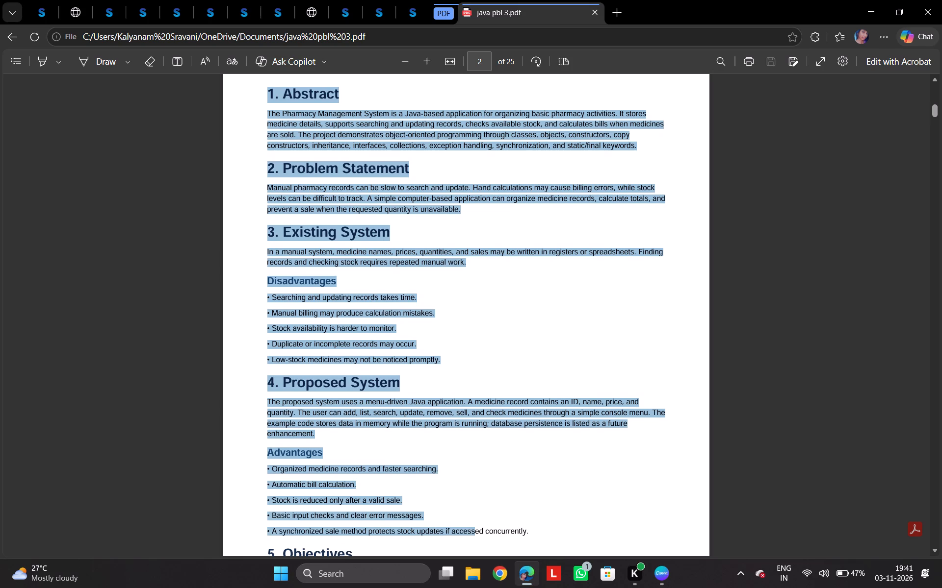
{"action": "left_click_drag", "start_coordinate": [474, 527], "coordinate": [545, 559]}
{"action": "left_click_drag", "start_coordinate": [545, 559], "coordinate": [545, 560]}
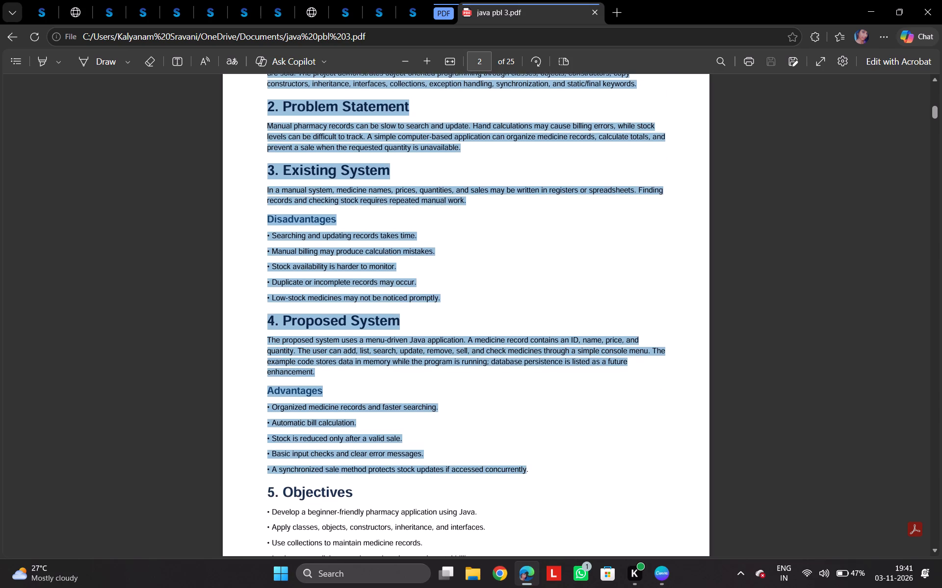
{"action": "left_click_drag", "start_coordinate": [545, 560], "coordinate": [546, 534]}
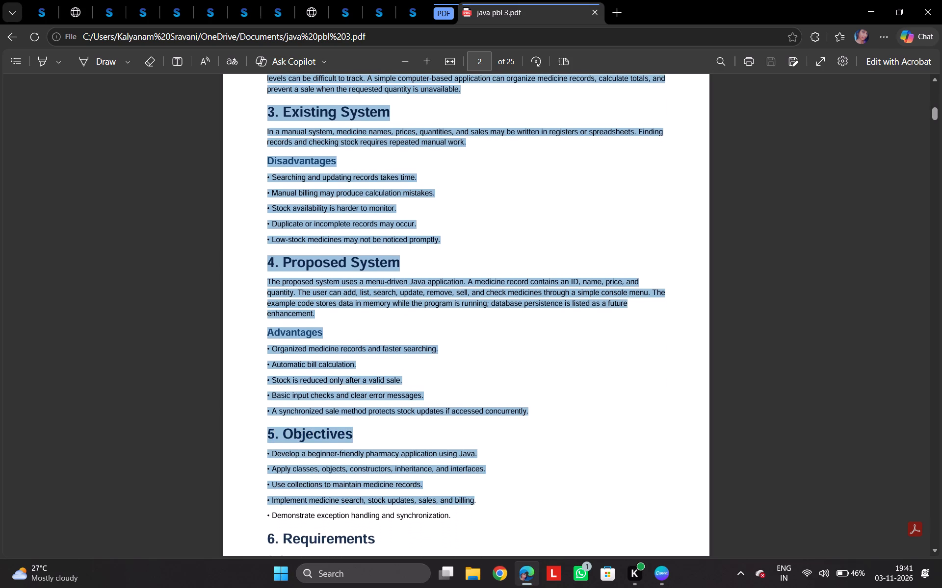
{"action": "left_click_drag", "start_coordinate": [546, 534], "coordinate": [546, 545]}
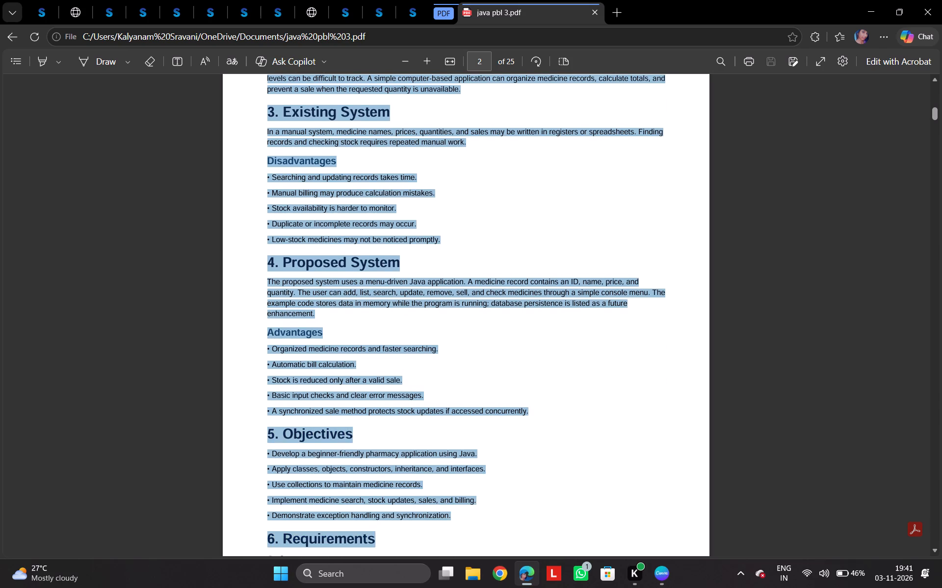
{"action": "left_click_drag", "start_coordinate": [546, 545], "coordinate": [552, 567]}
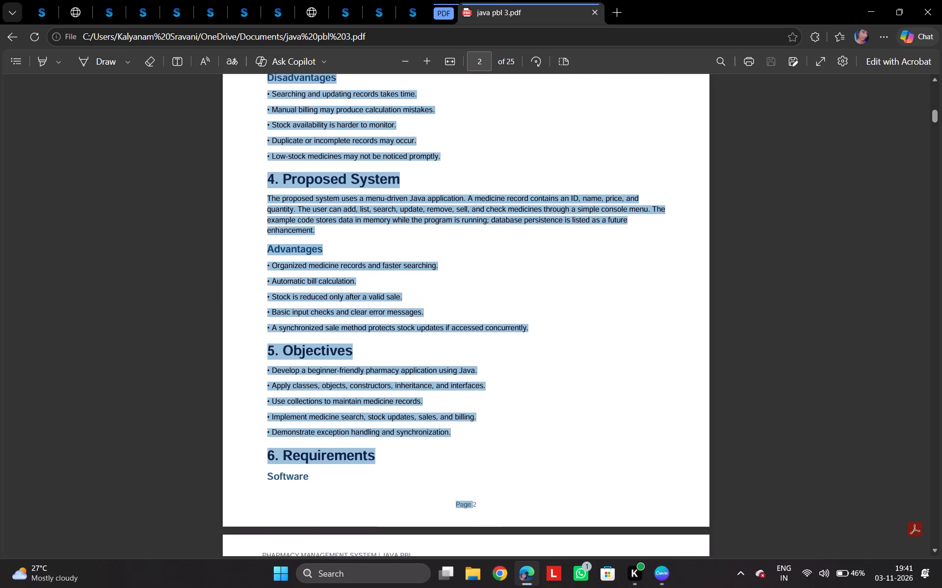
{"action": "left_click_drag", "start_coordinate": [552, 567], "coordinate": [633, 429]}
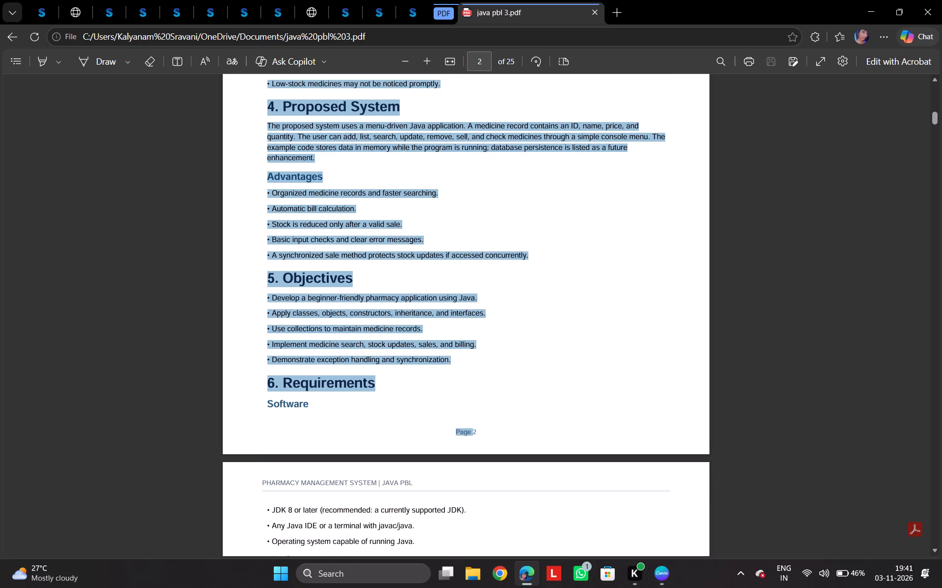
{"action": "left_click_drag", "start_coordinate": [633, 429], "coordinate": [444, 431]}
{"action": "left_click_drag", "start_coordinate": [444, 431], "coordinate": [442, 431]}
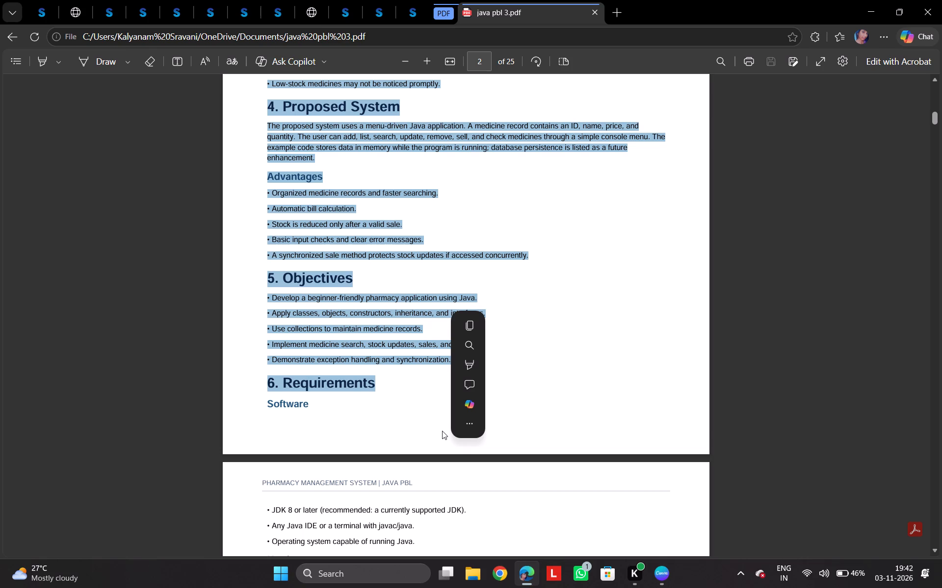
{"action": "key", "text": "ctrl+c"}
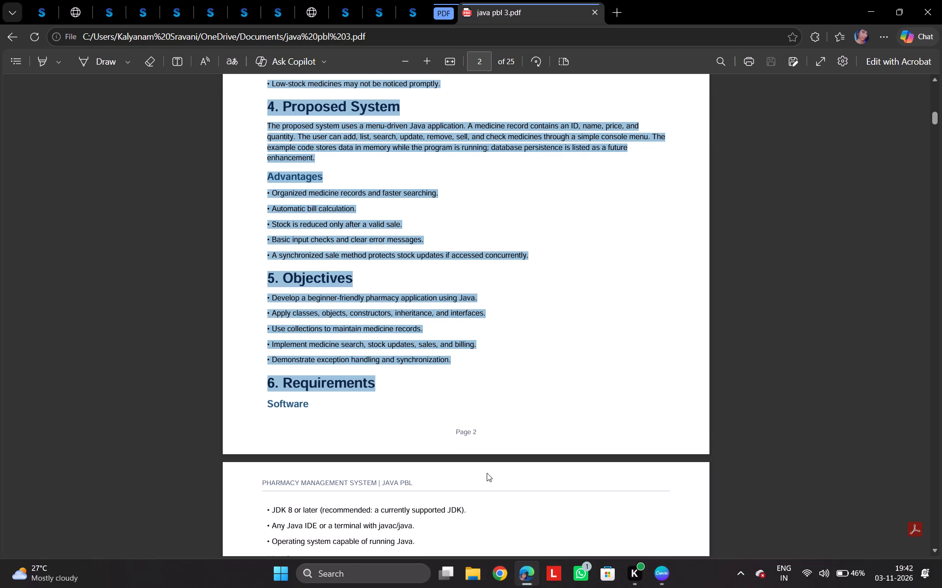
Switch to Canva, paste the copied report text onto blank page 2, set its font size to 15, and deselect it.
{"action": "left_click", "coordinate": [668, 581]}
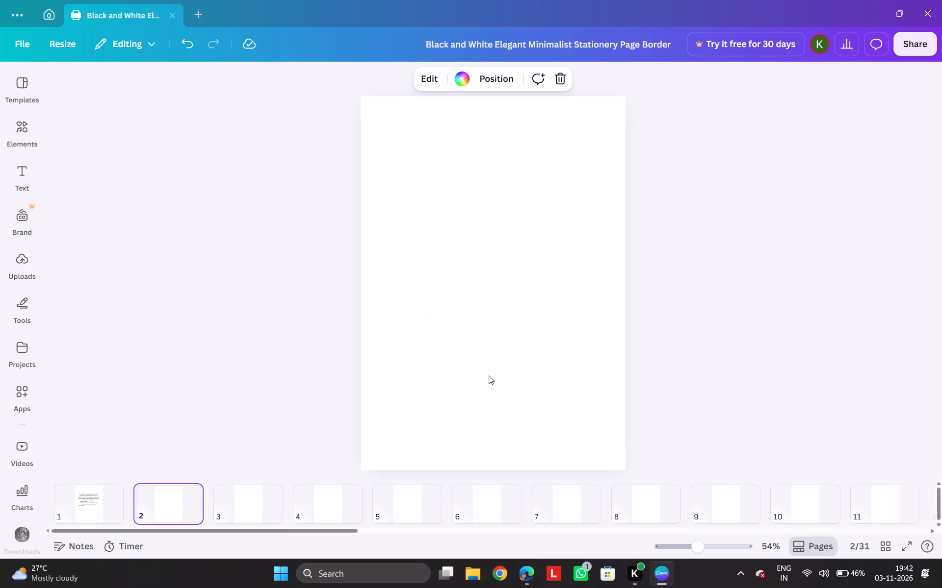
{"action": "key", "text": "ctrl+v"}
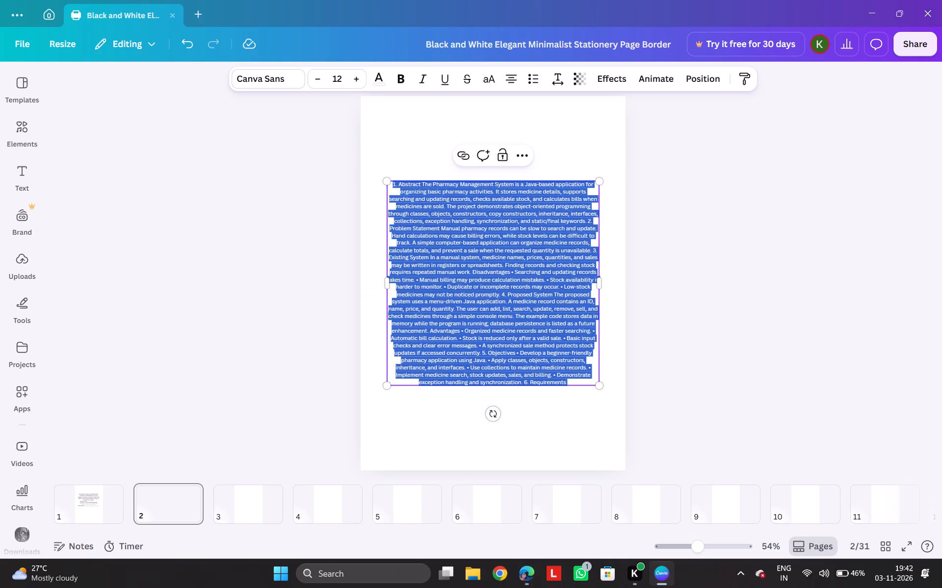
{"action": "left_click", "coordinate": [350, 72]}
{"action": "left_click", "coordinate": [350, 72]}
{"action": "left_click", "coordinate": [350, 72]}
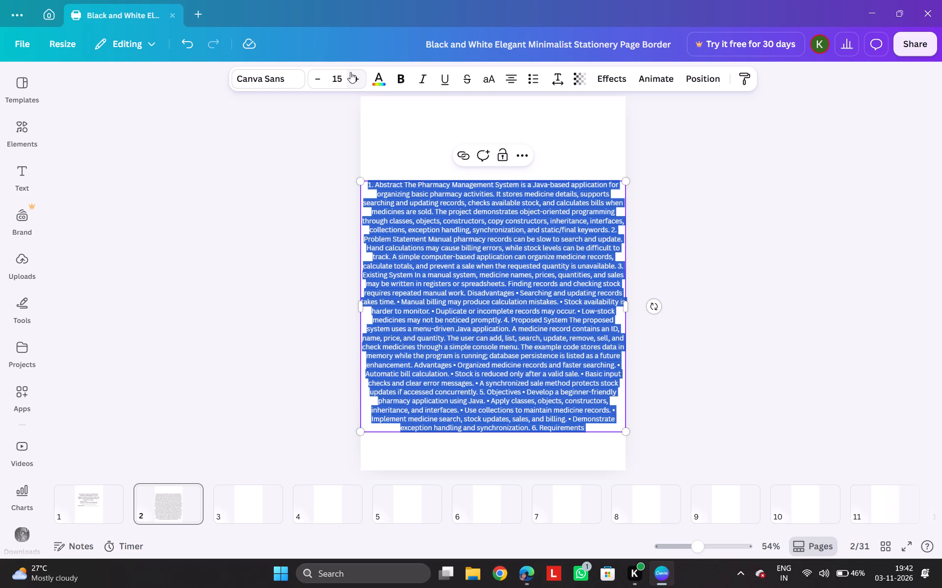
{"action": "left_click", "coordinate": [311, 253]}
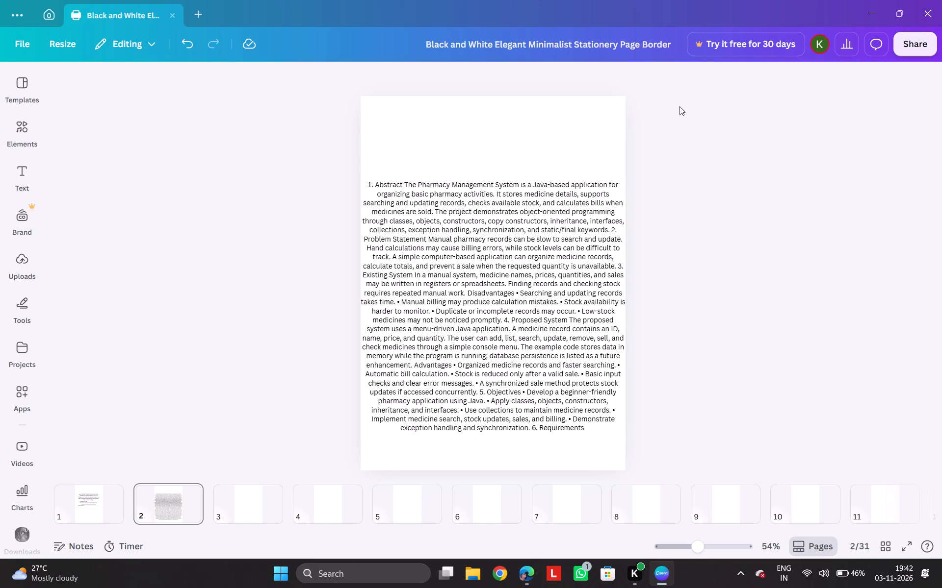
Close the Canva app.
{"action": "left_click", "coordinate": [931, 13]}
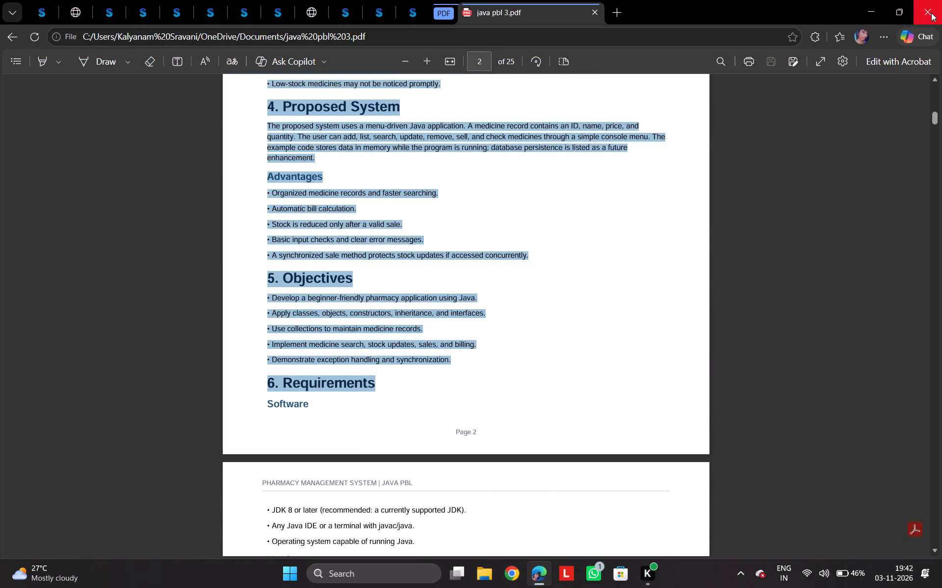
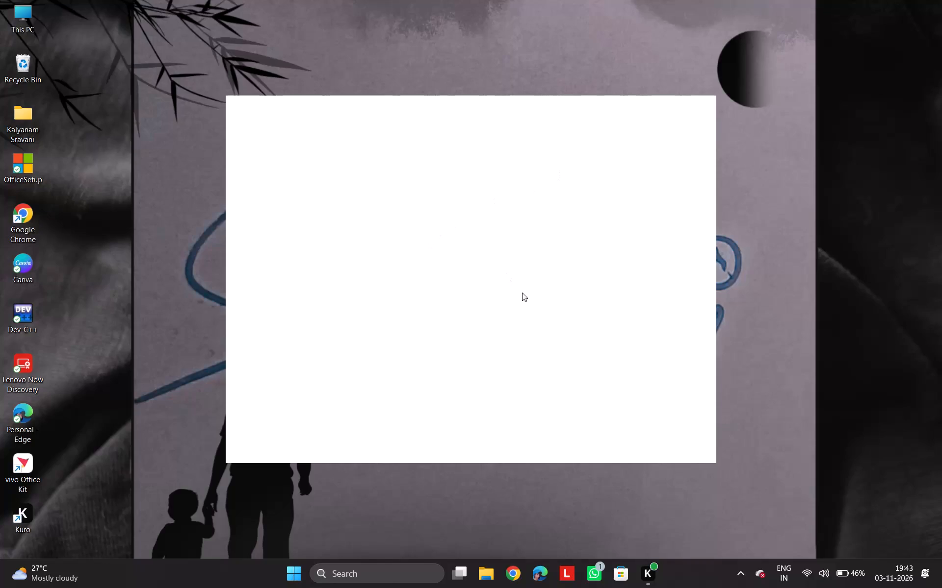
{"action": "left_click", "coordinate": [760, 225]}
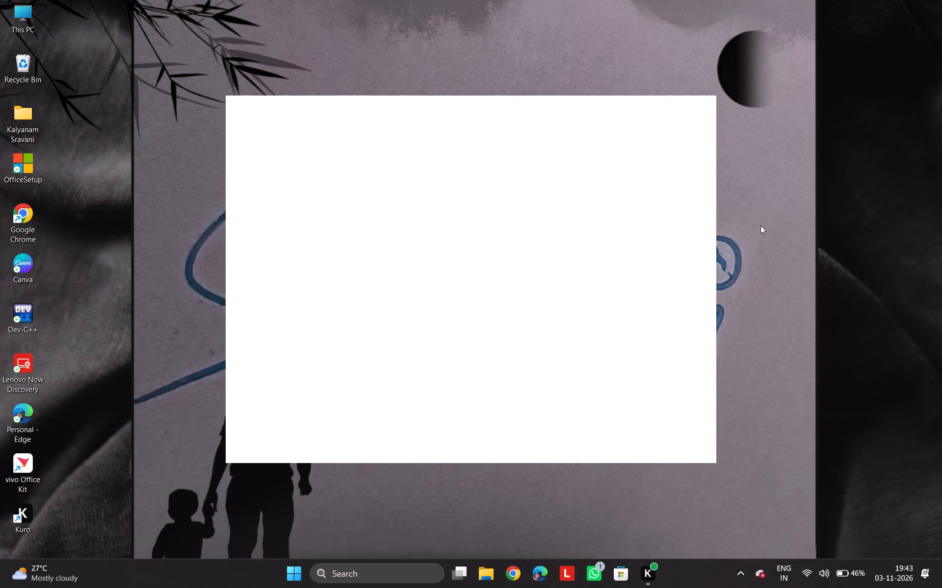
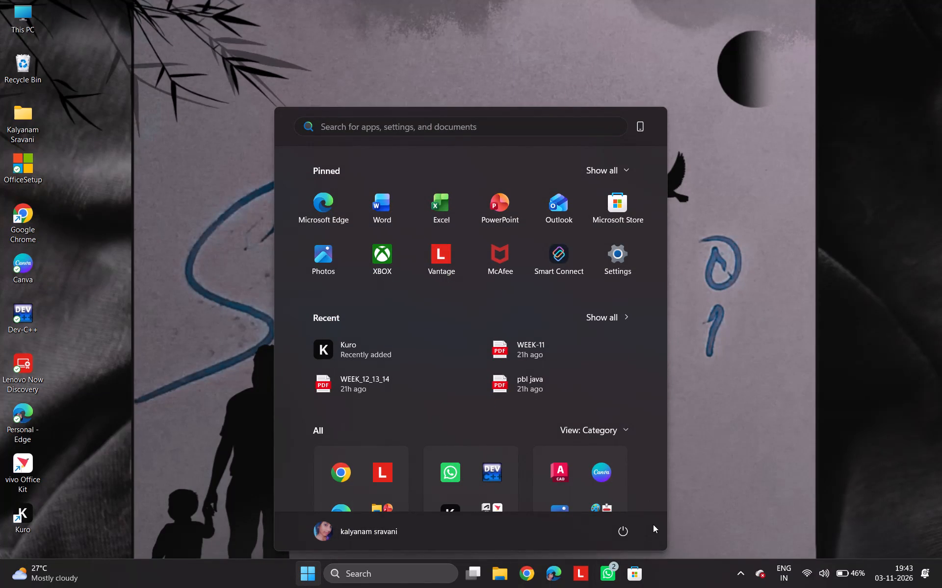
Open the computer's power options to shut it down.
{"action": "left_click", "coordinate": [620, 529]}
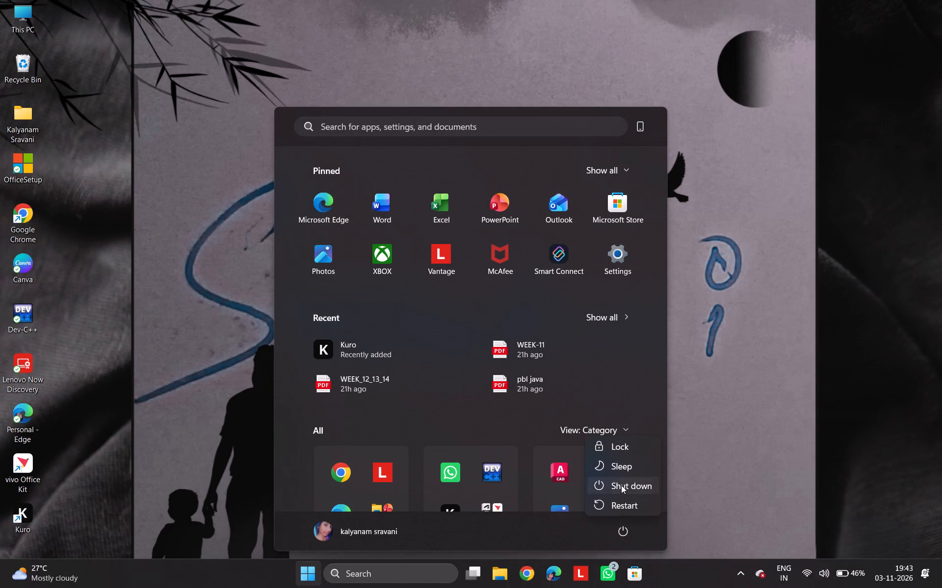